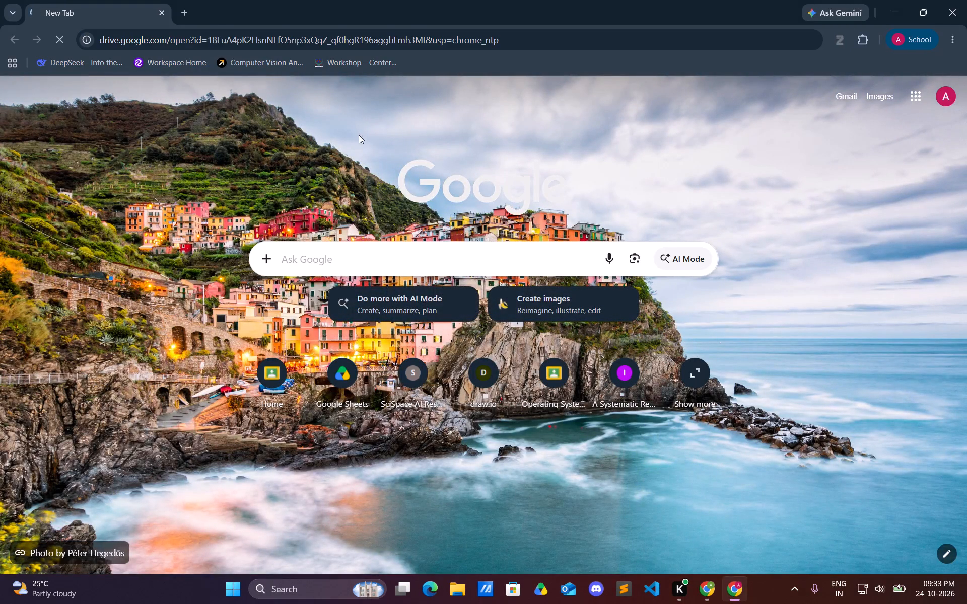
Open a blank tab and close the PNS Attendance Section C spreadsheet.
click(180, 15)
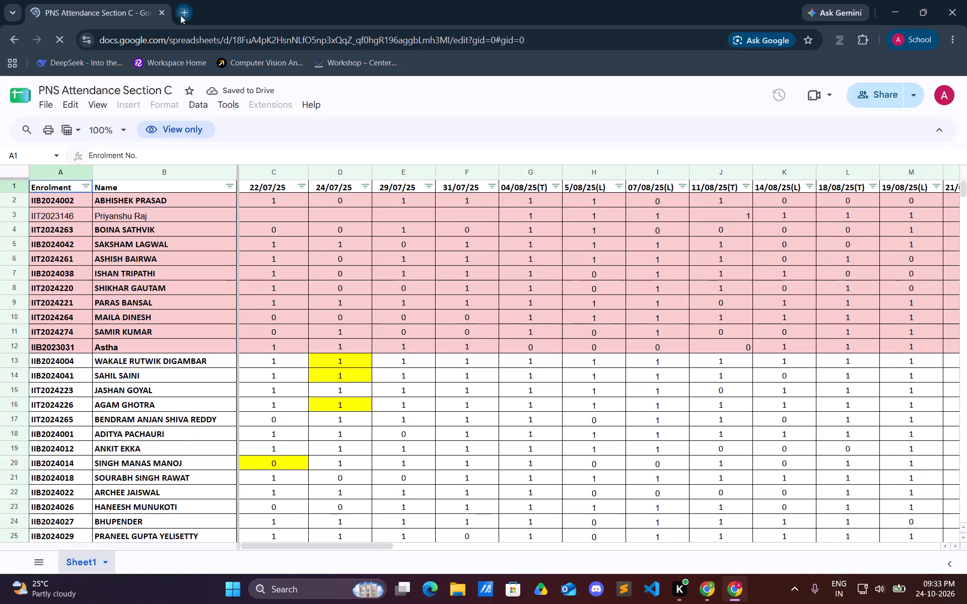
click(165, 12)
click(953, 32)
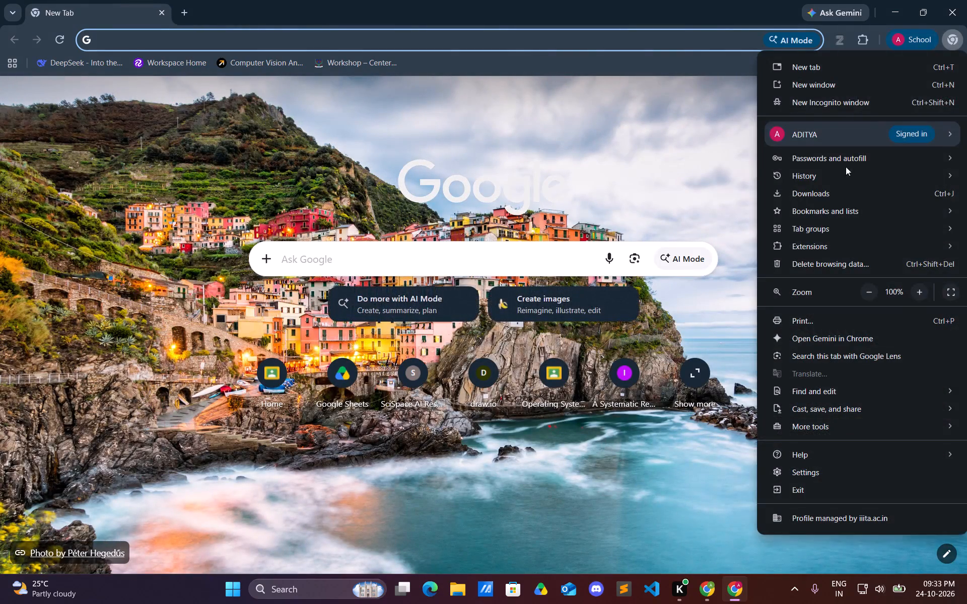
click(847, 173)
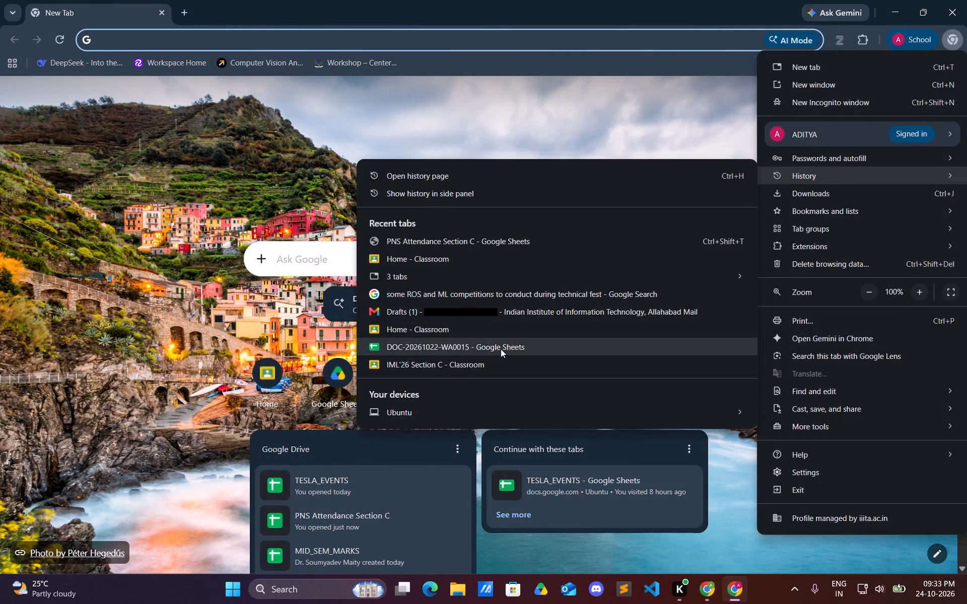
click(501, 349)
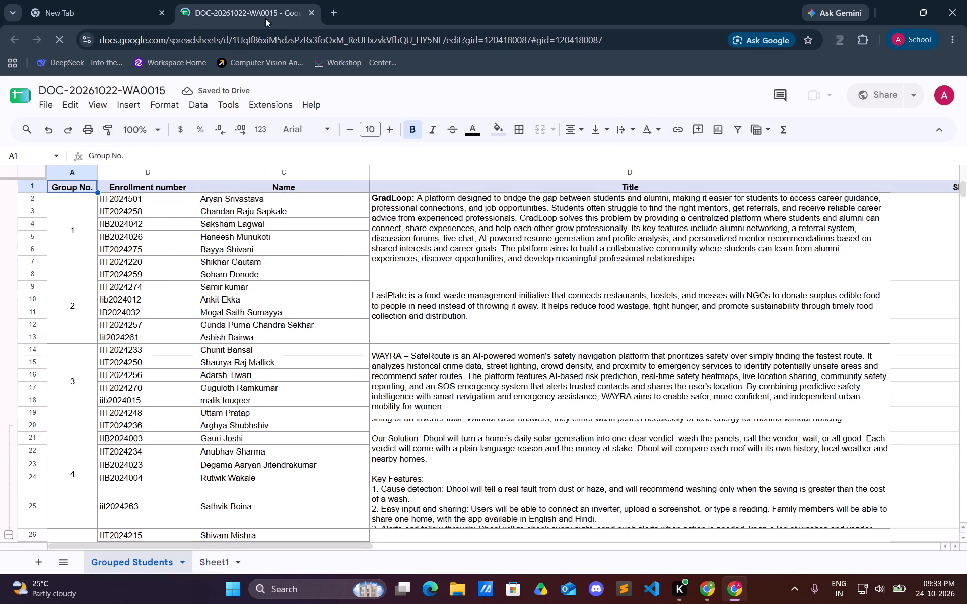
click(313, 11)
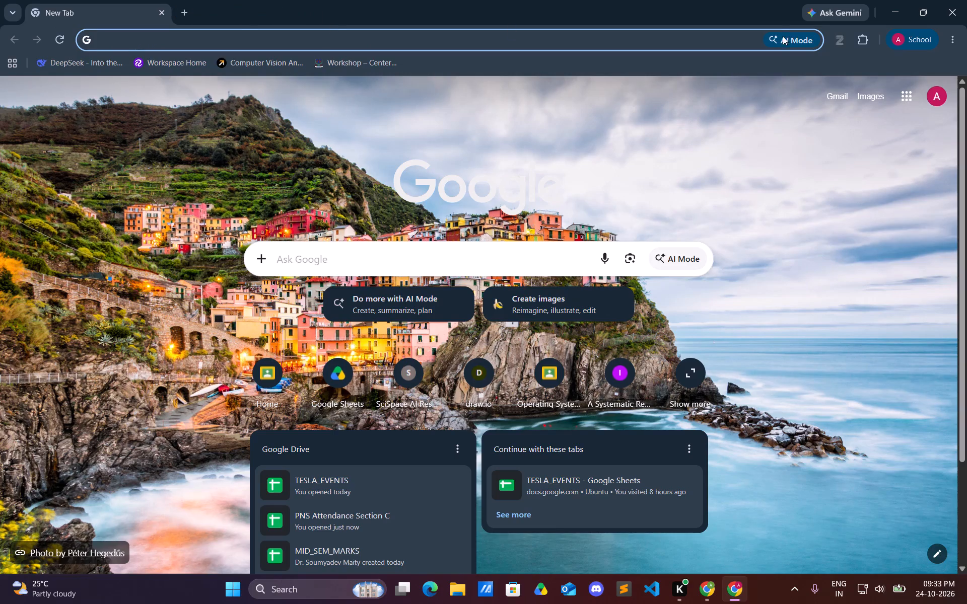
Open the TESLA_EVENTS spreadsheet, close the leftover blank tab, and go into the RaspberryPi 4 Kit cell of the Components List.
click(966, 39)
click(803, 165)
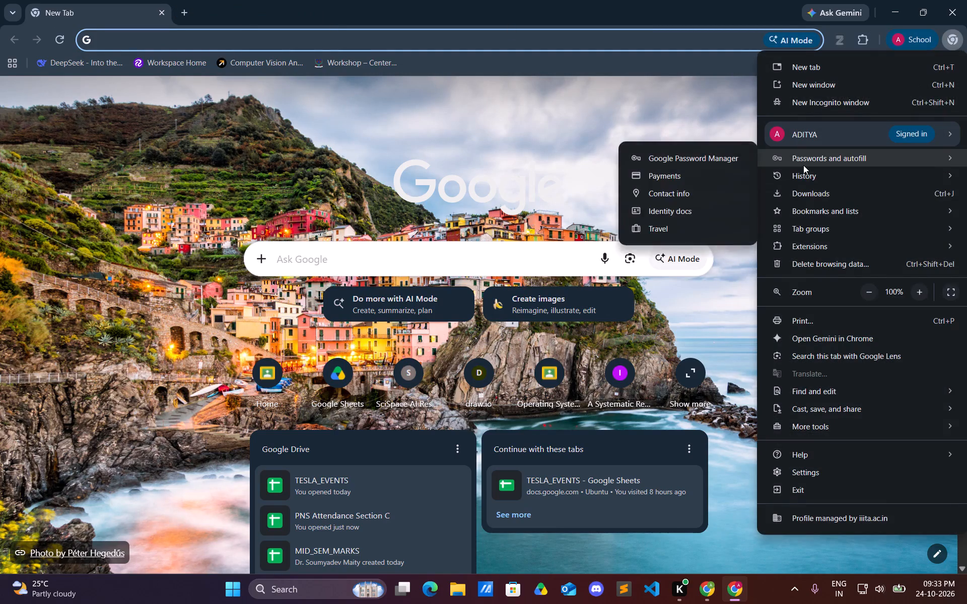
click(801, 175)
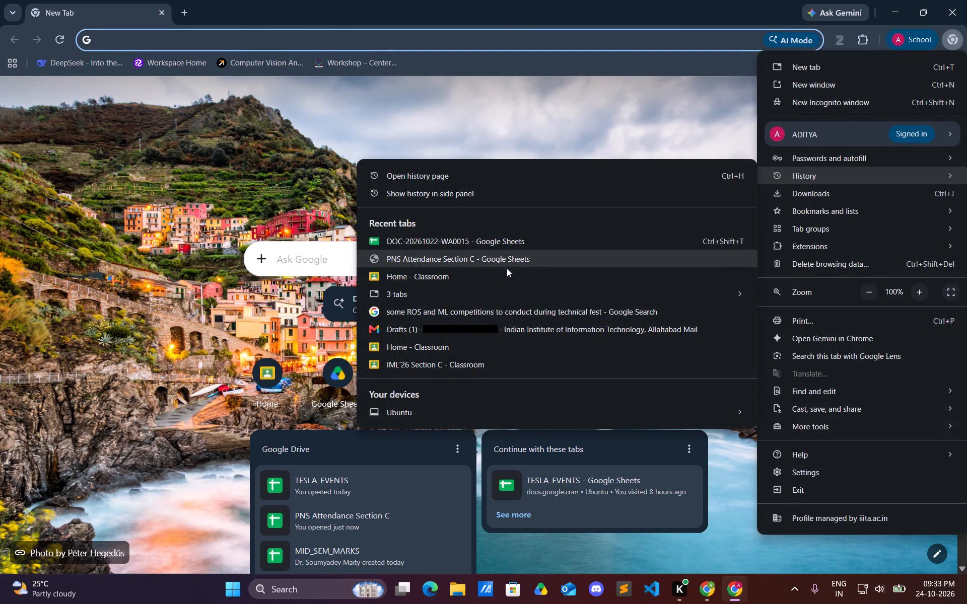
click(801, 319)
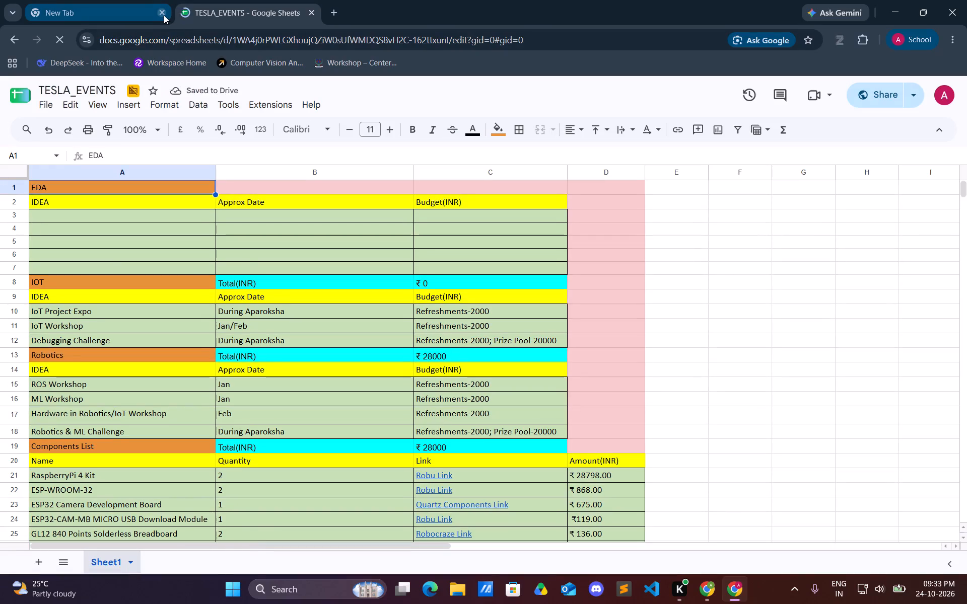
click(164, 15)
scroll(541, 318, down, 3)
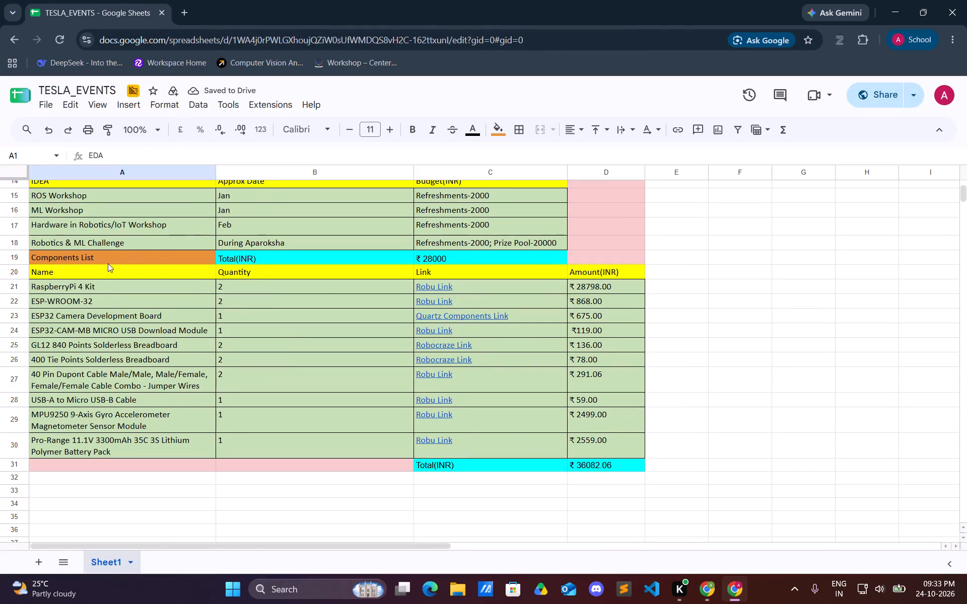
double_click(107, 283)
Load amazon.com in a new tab and dismiss the delivery address notice.
click(185, 15)
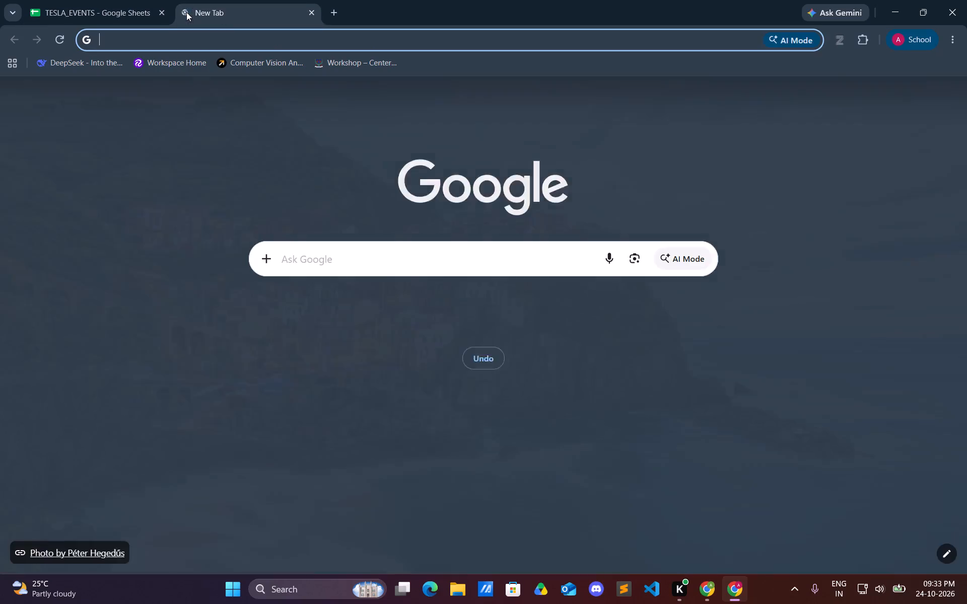
text(amazon)
key(space)
key(BackSpace)
text(.com)
key(Return)
click(79, 0)
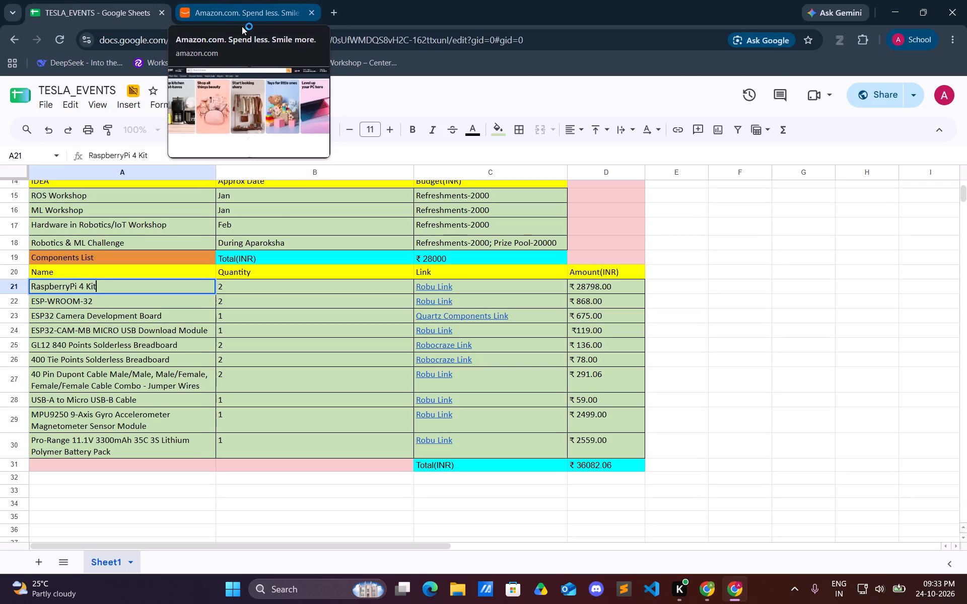
click(233, 0)
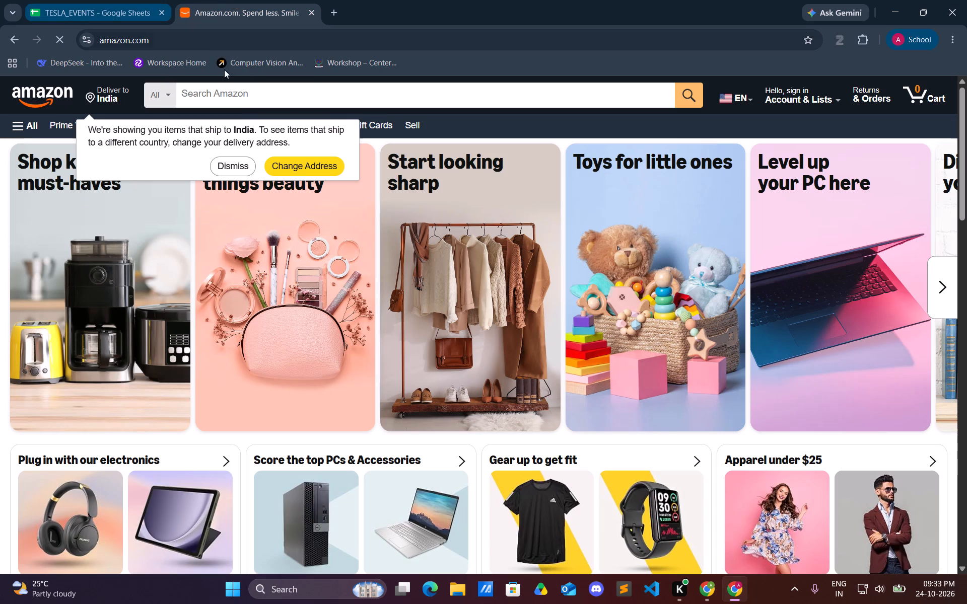
click(229, 173)
Copy the RaspberryPi 4 Kit name from cell A21 of TESLA_EVENTS and search Amazon for it.
click(125, 6)
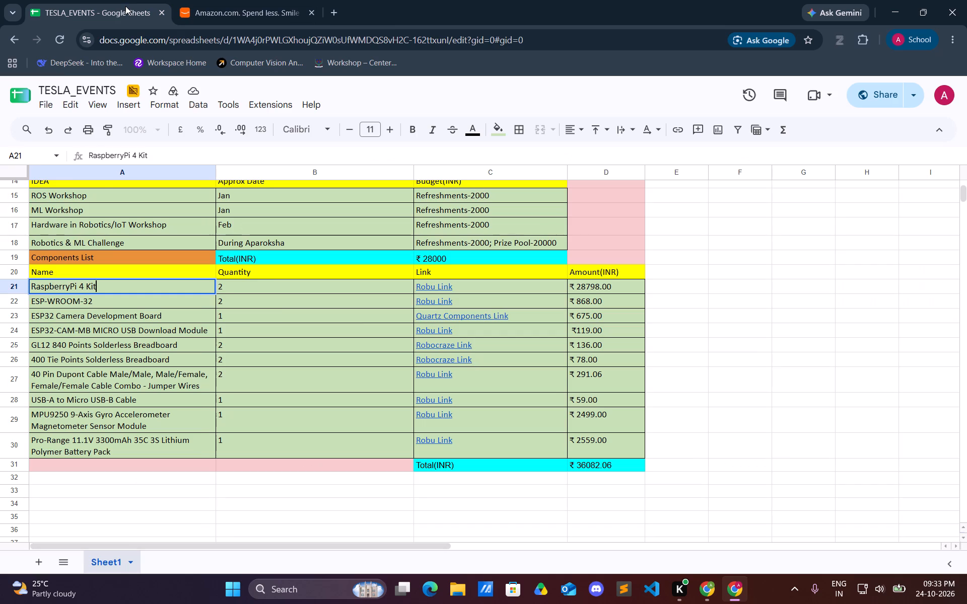
click(243, 0)
click(118, 0)
drag(109, 279, 98, 283)
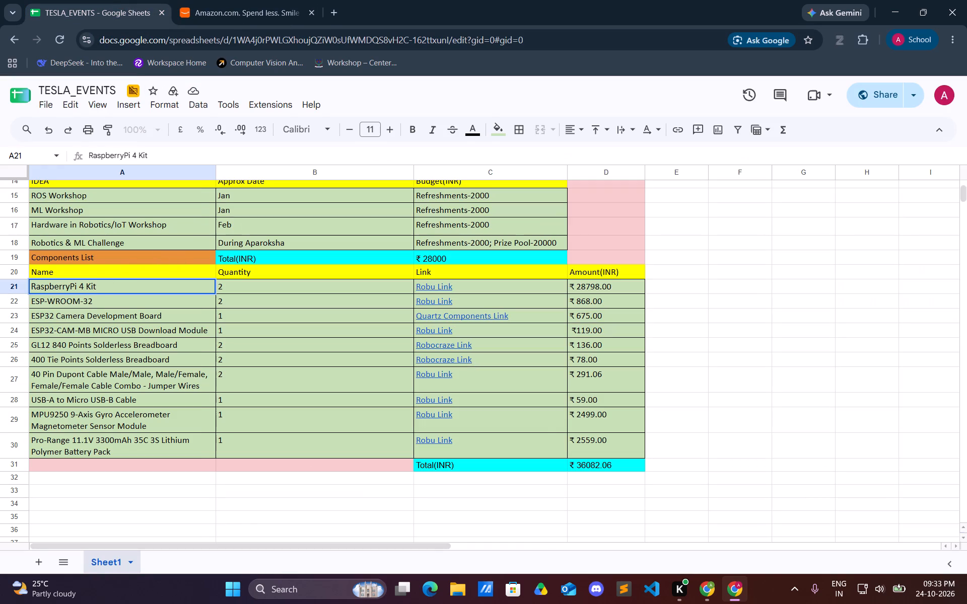
drag(98, 283, 39, 285)
triple_click(60, 289)
key(ctrl+c)
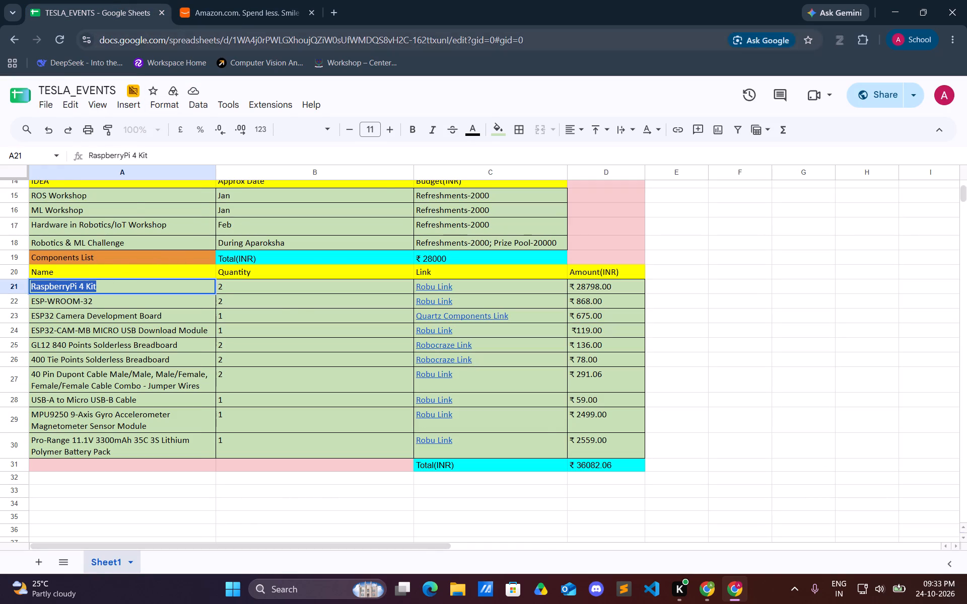
drag(238, 18, 249, 2)
click(260, 101)
key(ctrl+v)
key(Return)
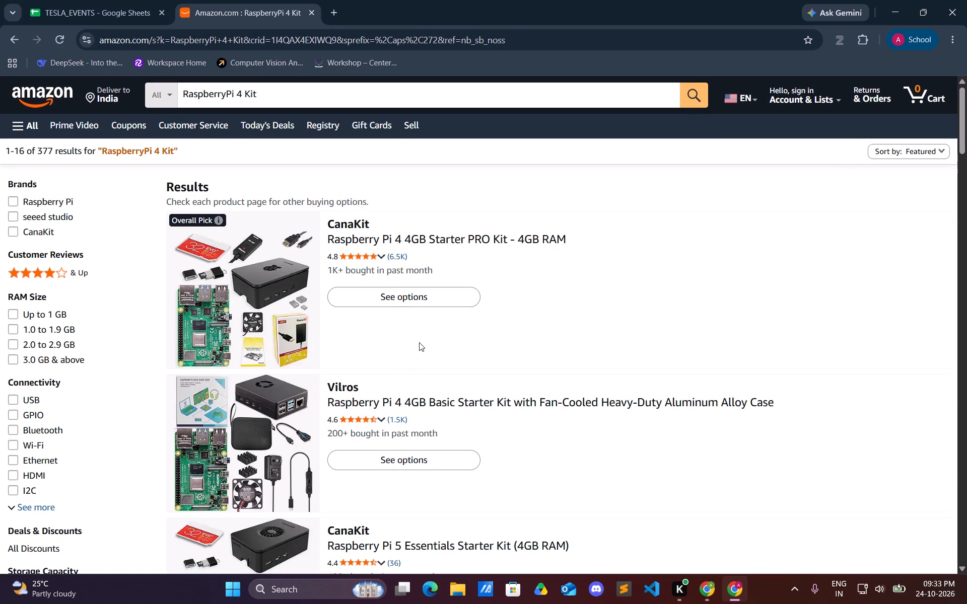
Browse the search results and open the CanaKit Raspberry Pi 4 4GB Starter PRO Kit product.
scroll(419, 342, down, 4)
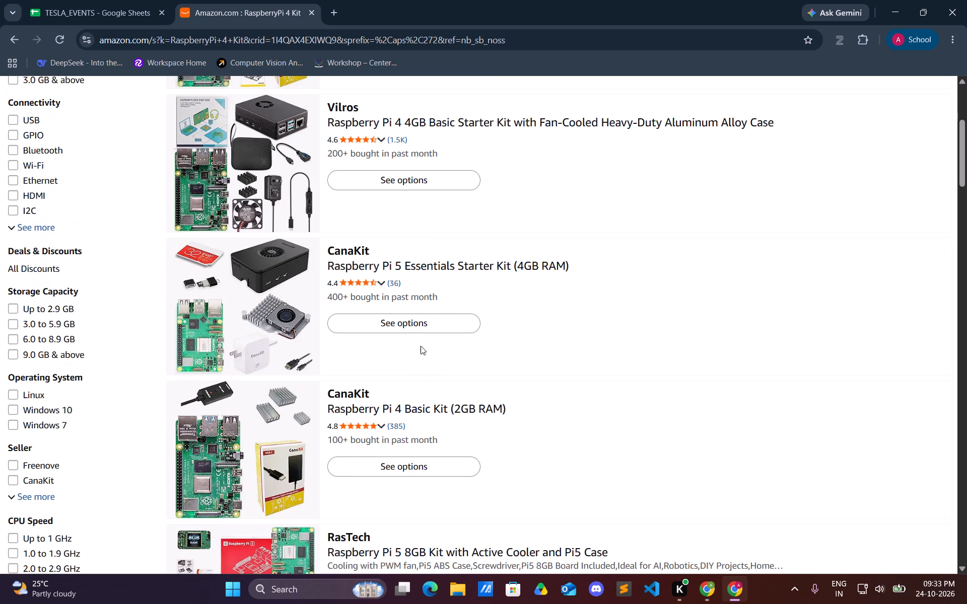
scroll(423, 366, down, 2)
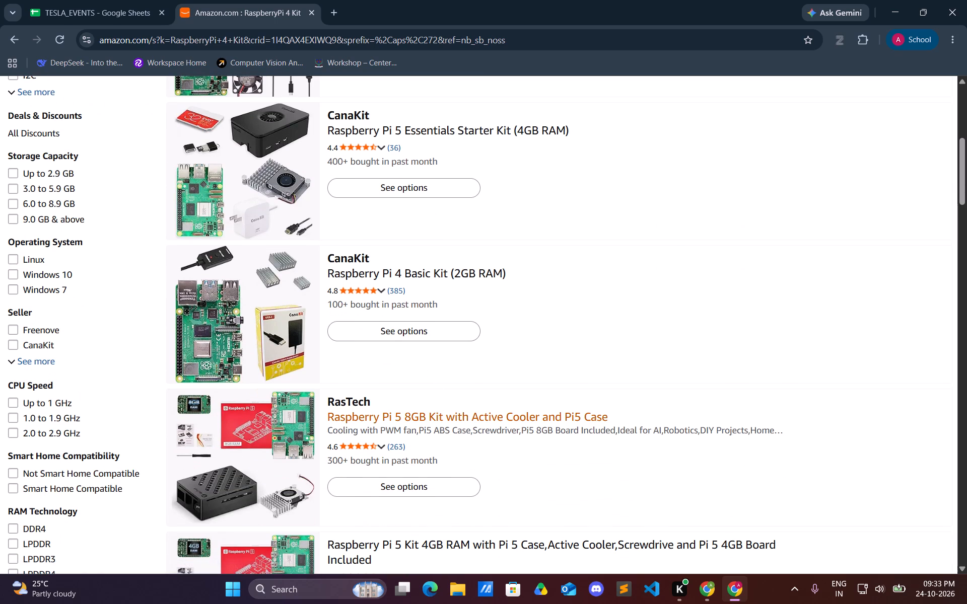
scroll(450, 431, up, 6)
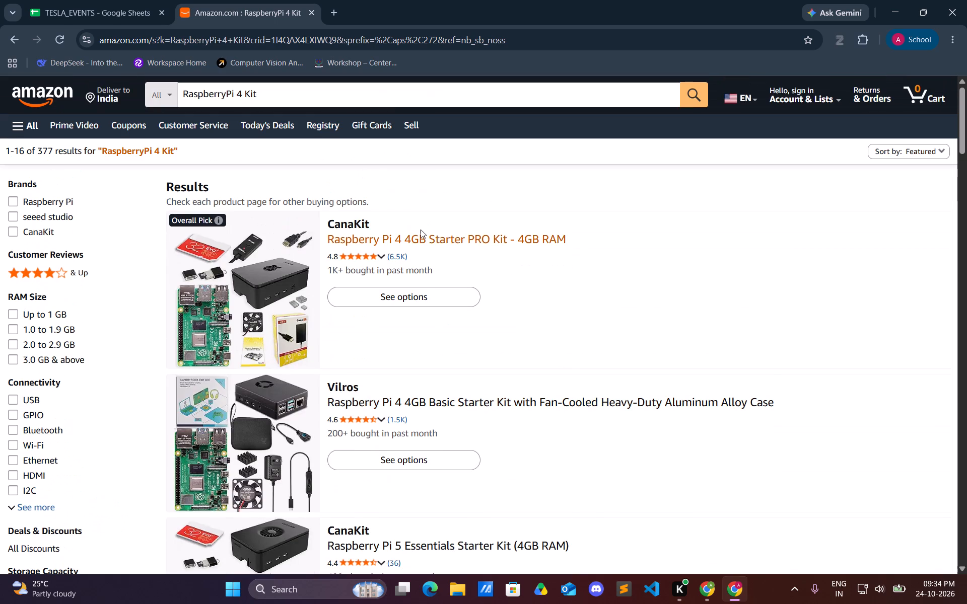
click(441, 243)
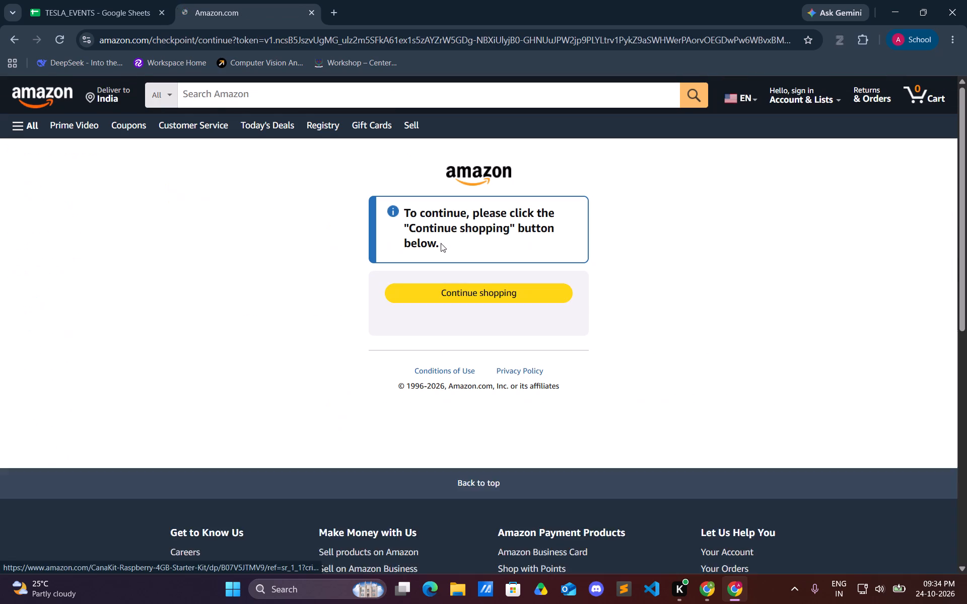
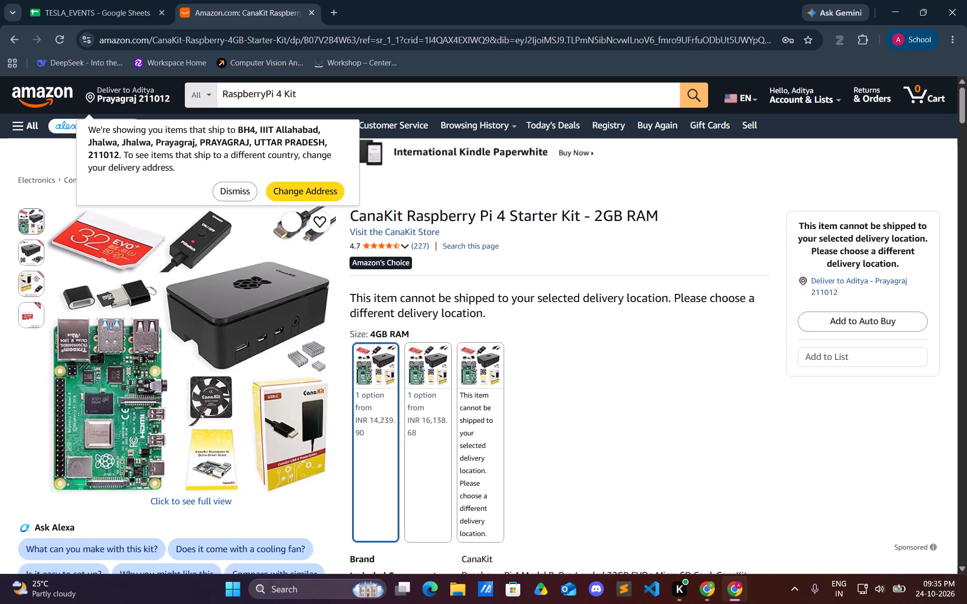
Leave the CanaKit product page by running the RaspberryPi 4 Kit search on Amazon again.
click(577, 292)
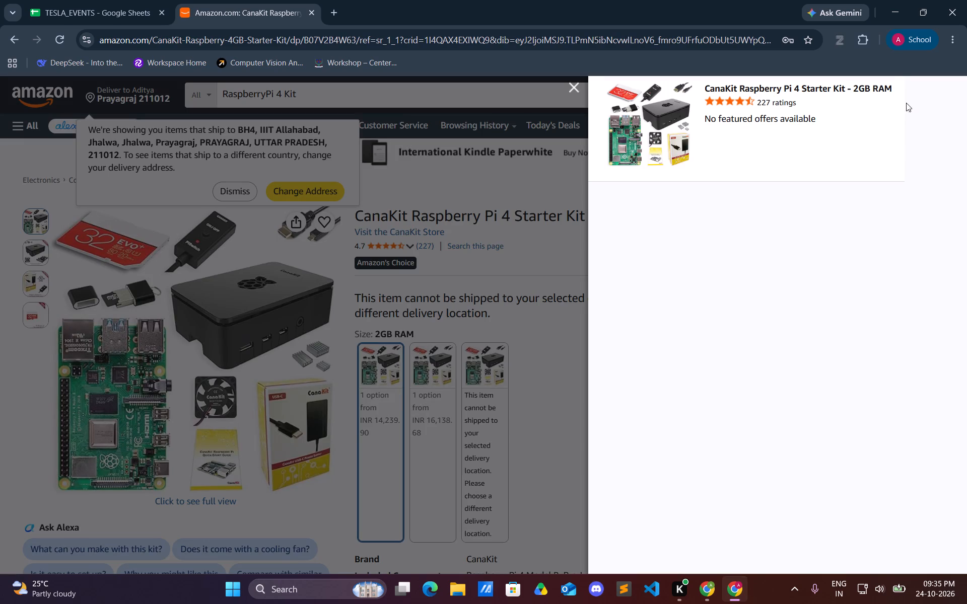
click(443, 92)
click(443, 92)
key(Return)
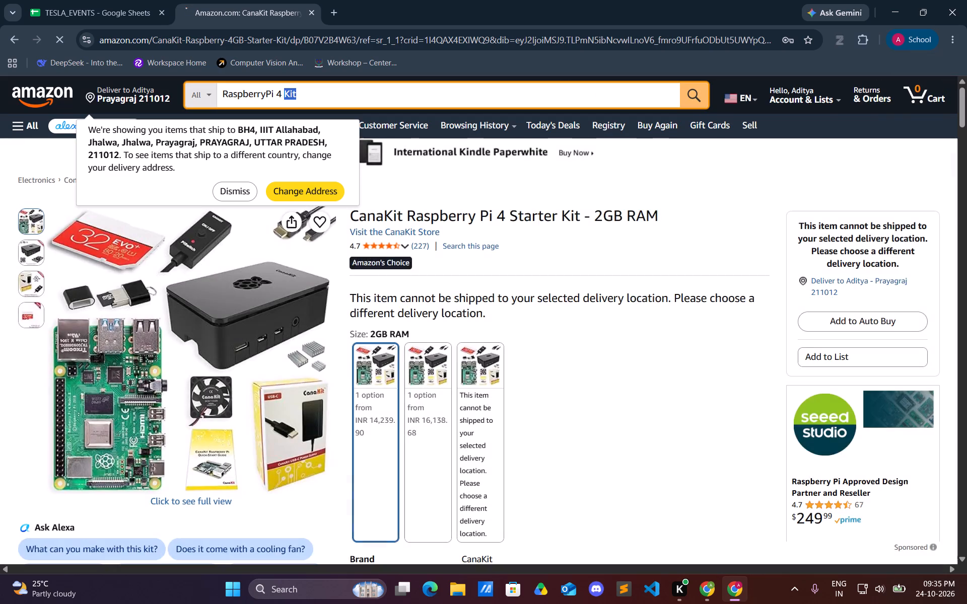
Look through the first page of Amazon results for RaspberryPi 4 Kit for a suitable kit.
scroll(525, 258, down, 2)
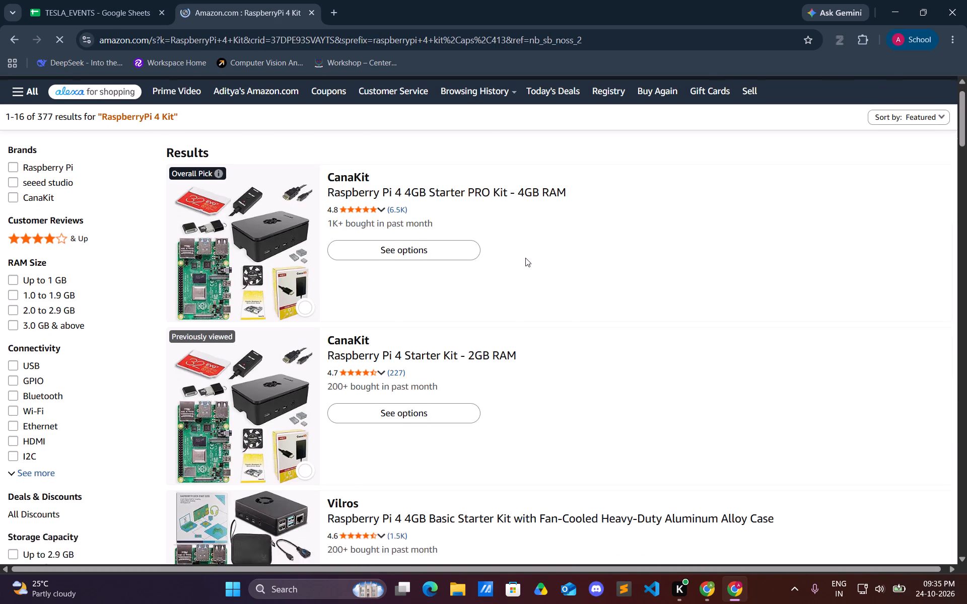
scroll(589, 375, up, 3)
scroll(589, 375, down, 8)
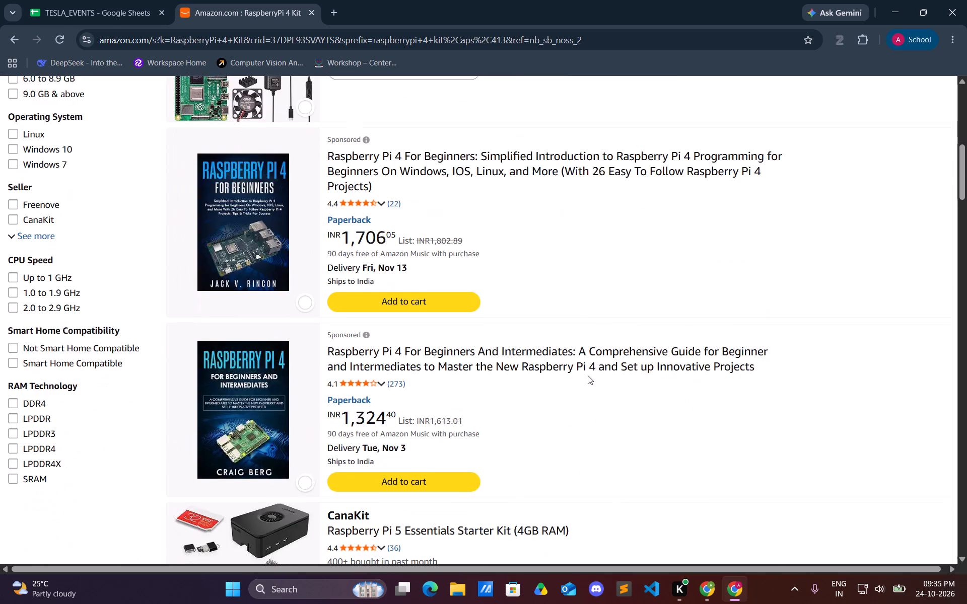
scroll(588, 375, down, 7)
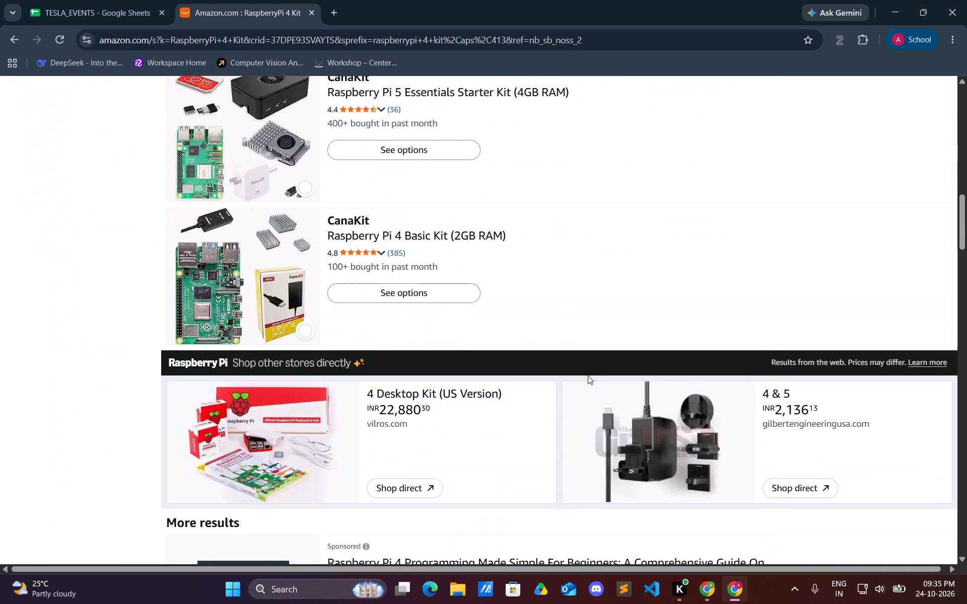
scroll(587, 375, down, 7)
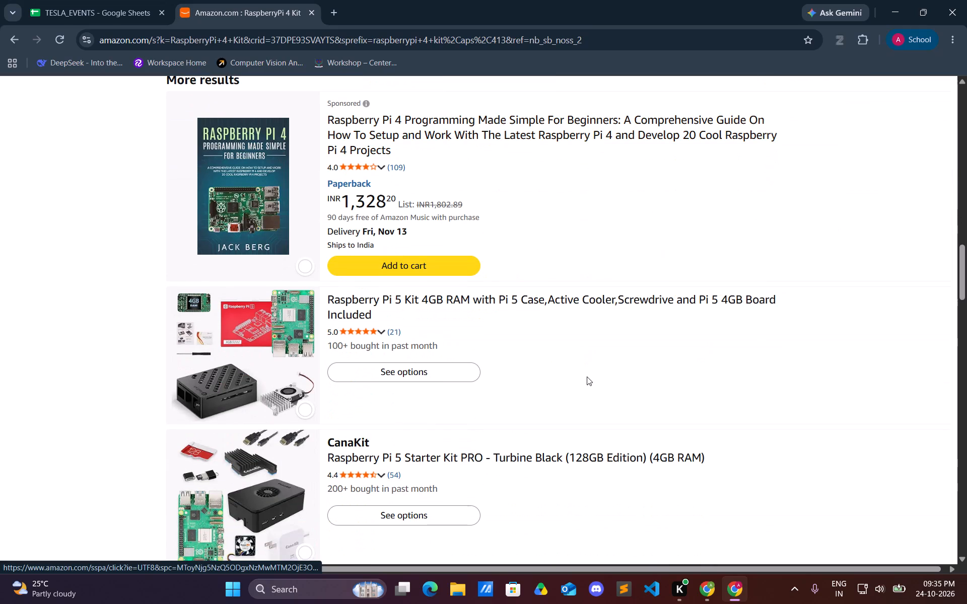
scroll(587, 376, down, 8)
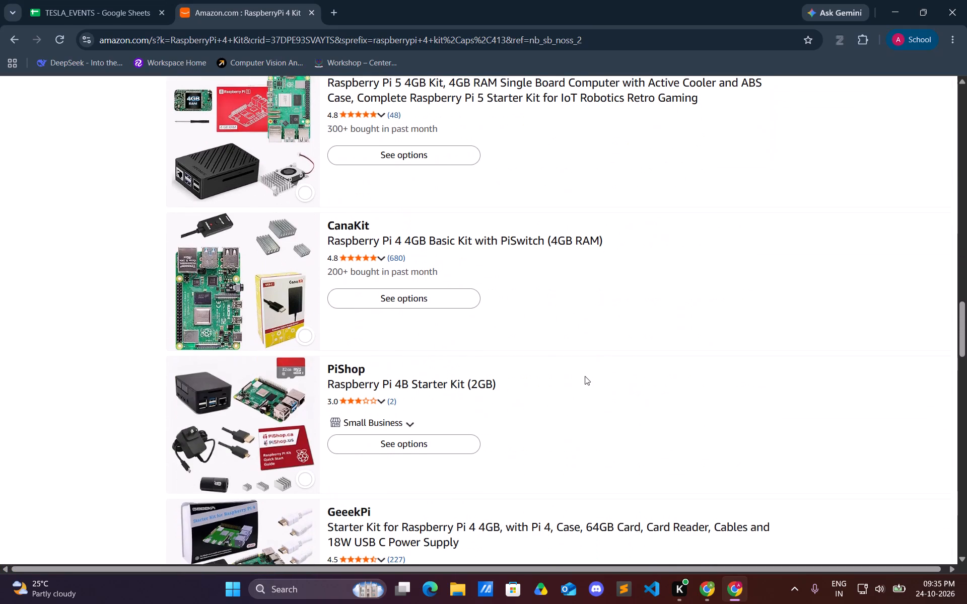
scroll(585, 376, down, 2)
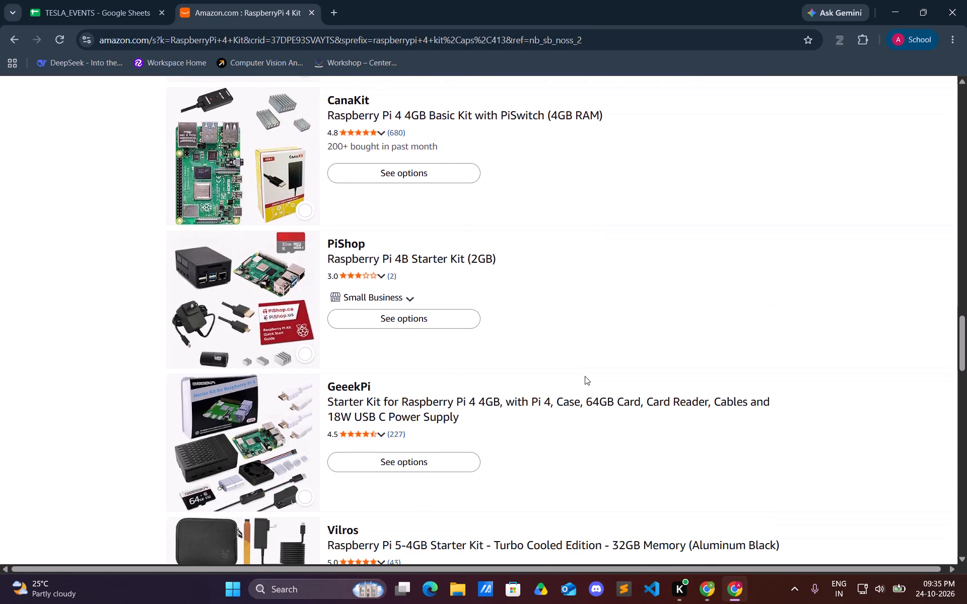
scroll(584, 377, down, 15)
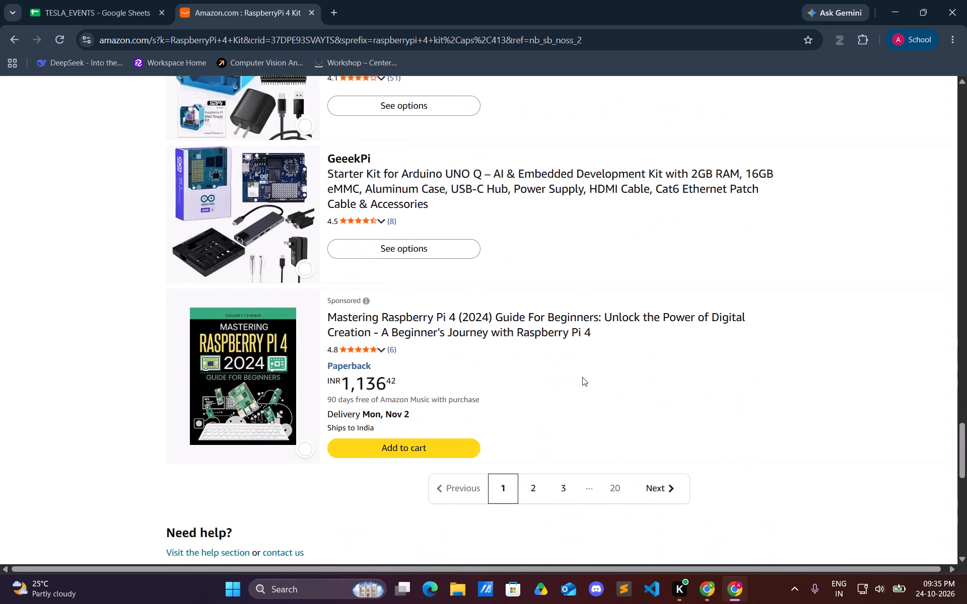
scroll(582, 375, down, 6)
Shorten the Amazon search term to RaspberryPi4 and run the search.
scroll(579, 362, up, 20)
scroll(579, 362, up, 17)
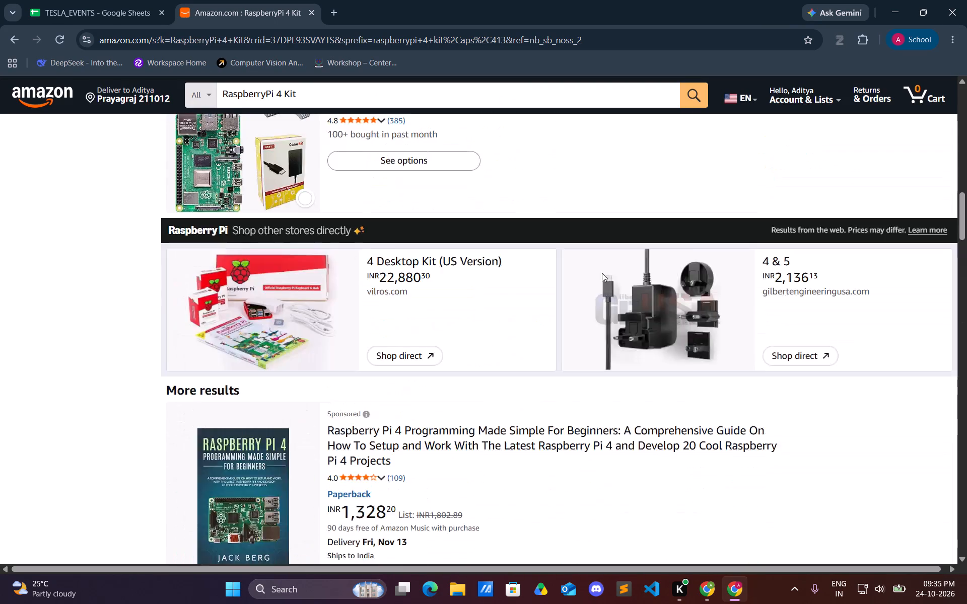
scroll(602, 273, up, 14)
click(275, 91)
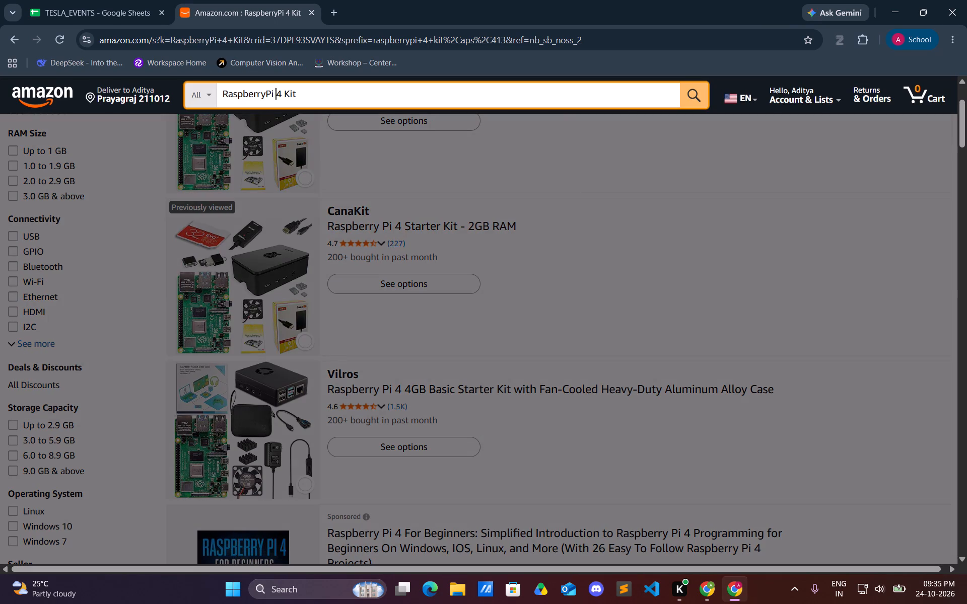
key(BackSpace)
key(Right)
key(Right)
key(Right)
key(Right)
key(Right)
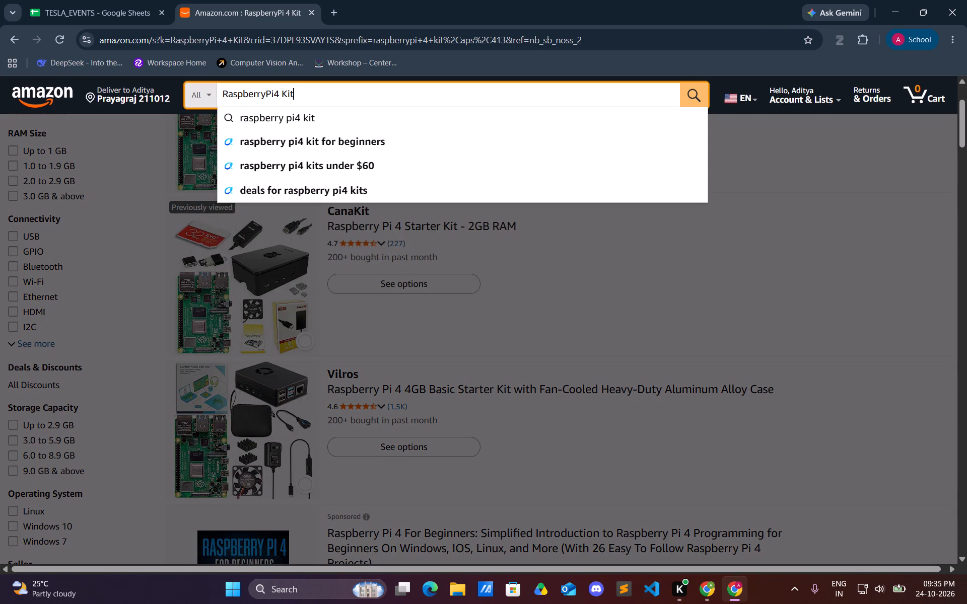
key(BackSpace)
key(BackSpace)
key(BackSpace)
key(Return)
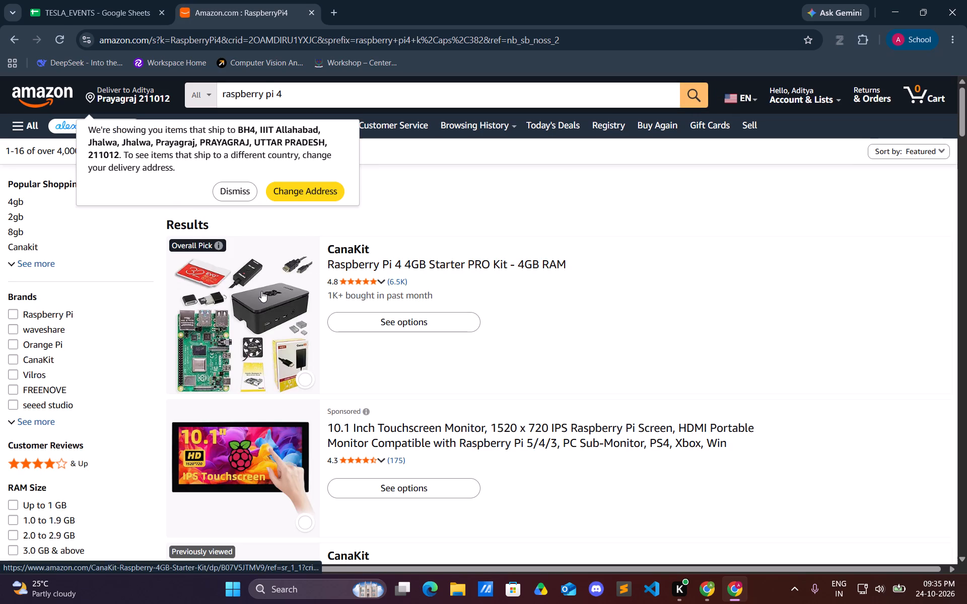
Examine the upper RaspberryPi4 results and the Raspberry Pi products offered directly by other stores.
scroll(260, 291, down, 5)
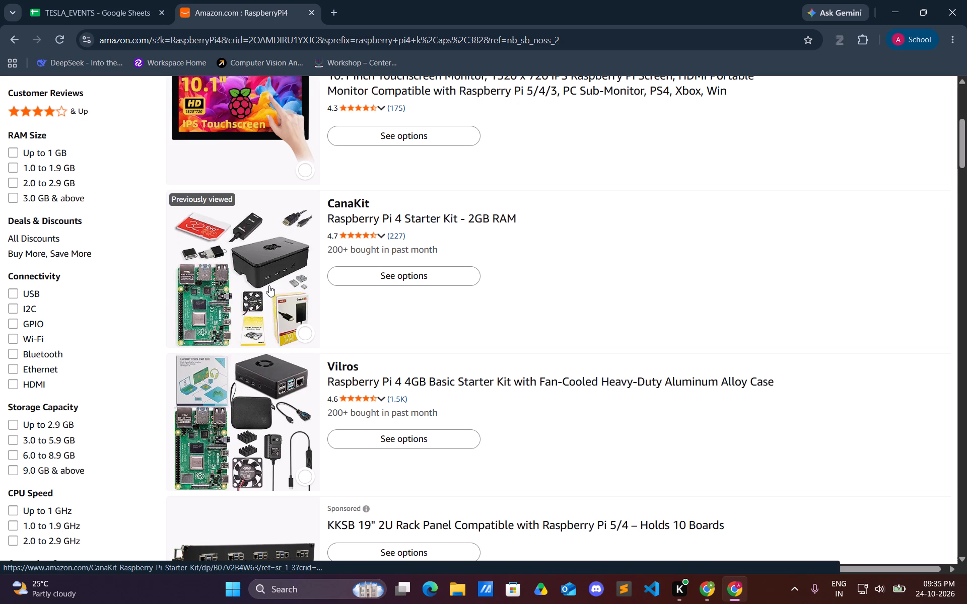
scroll(296, 383, down, 3)
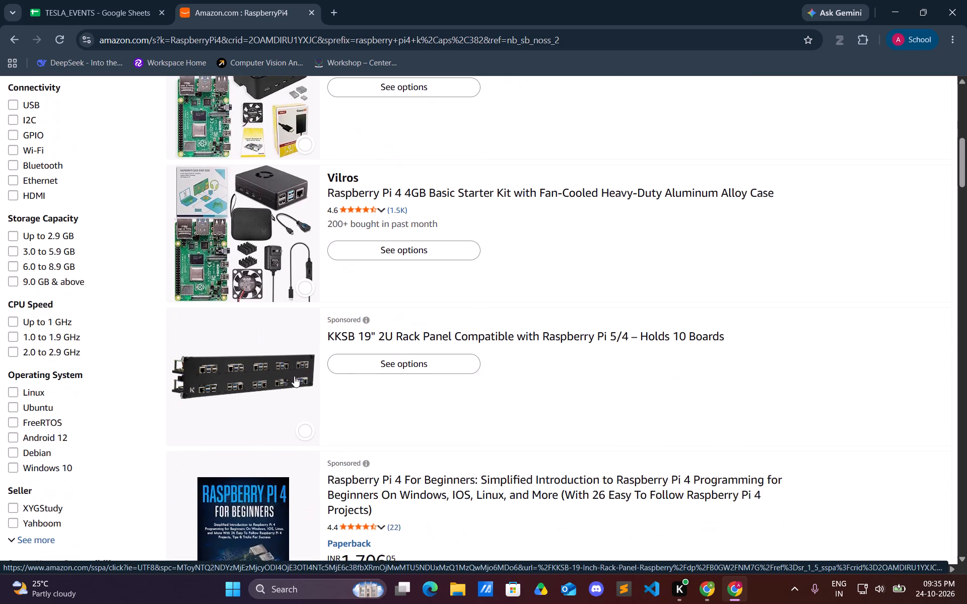
scroll(294, 376, down, 11)
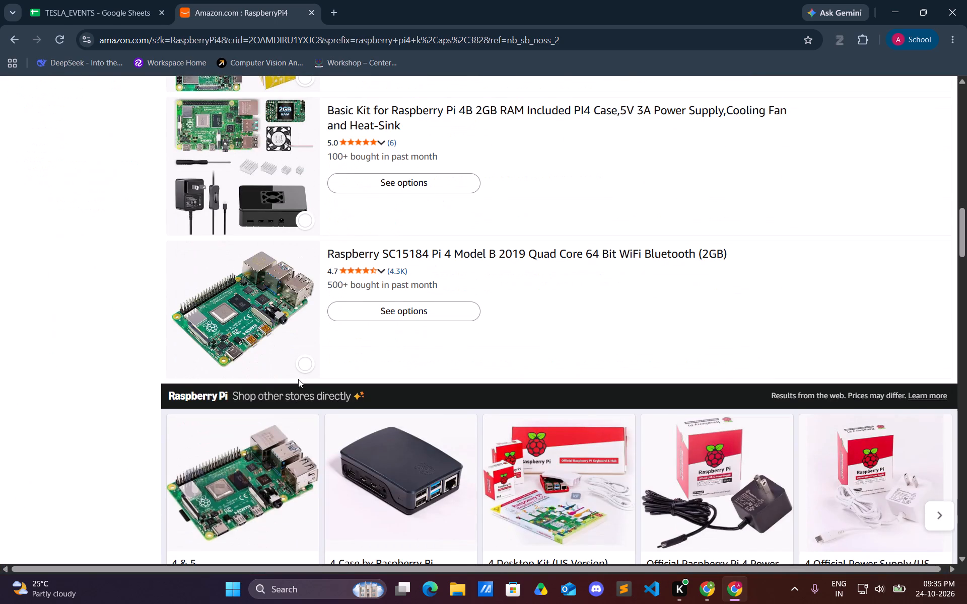
scroll(304, 385, down, 1)
scroll(501, 425, down, 1)
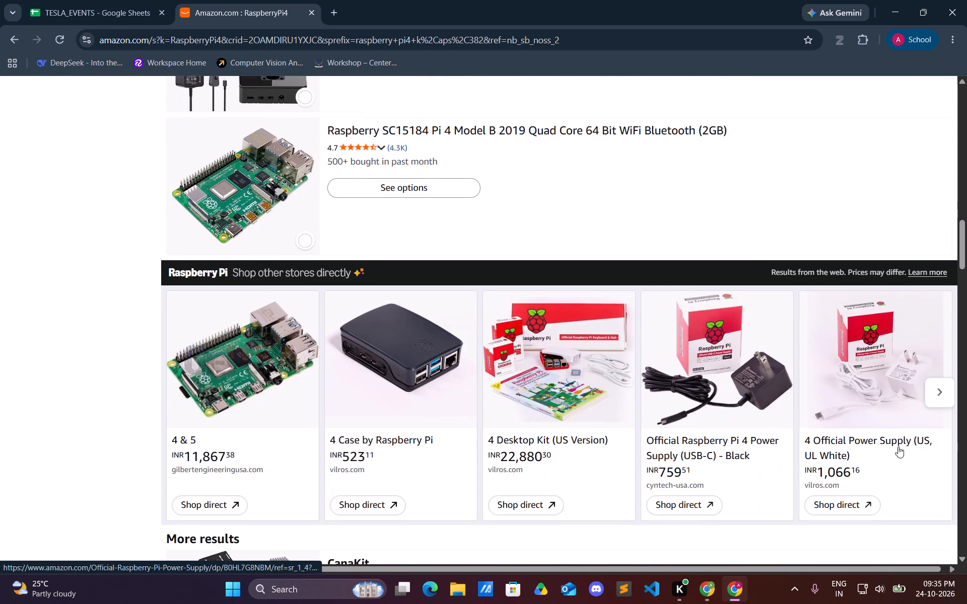
click(945, 386)
click(945, 387)
scroll(695, 361, down, 5)
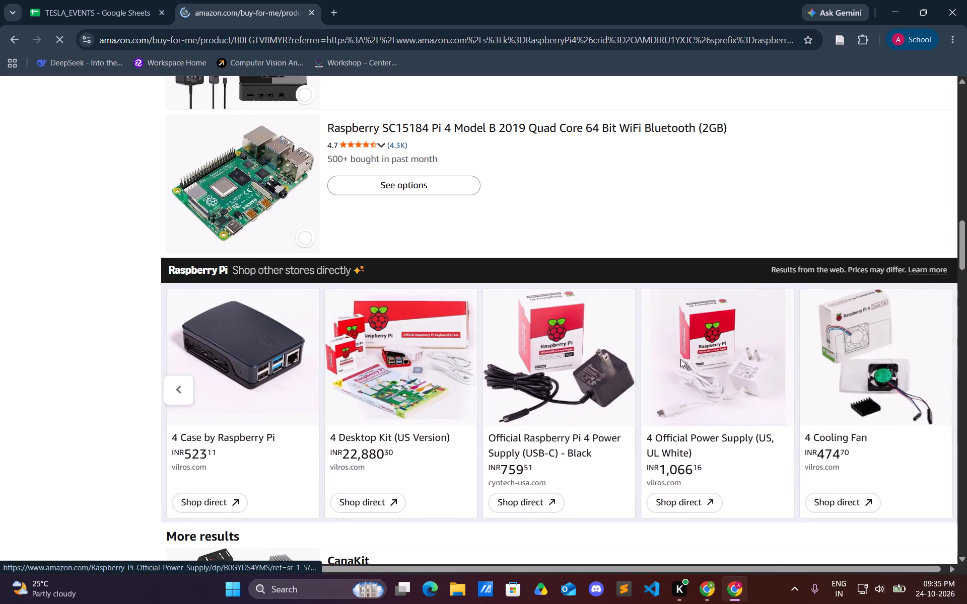
click(13, 34)
scroll(289, 235, down, 5)
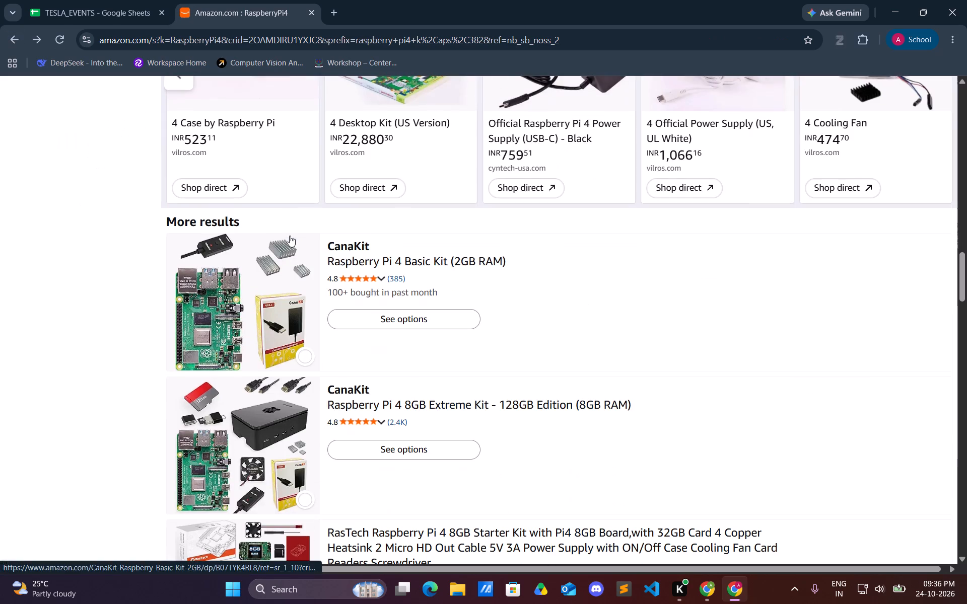
Examine the kits and boards in the rest of the first page of RaspberryPi4 results.
scroll(347, 298, down, 4)
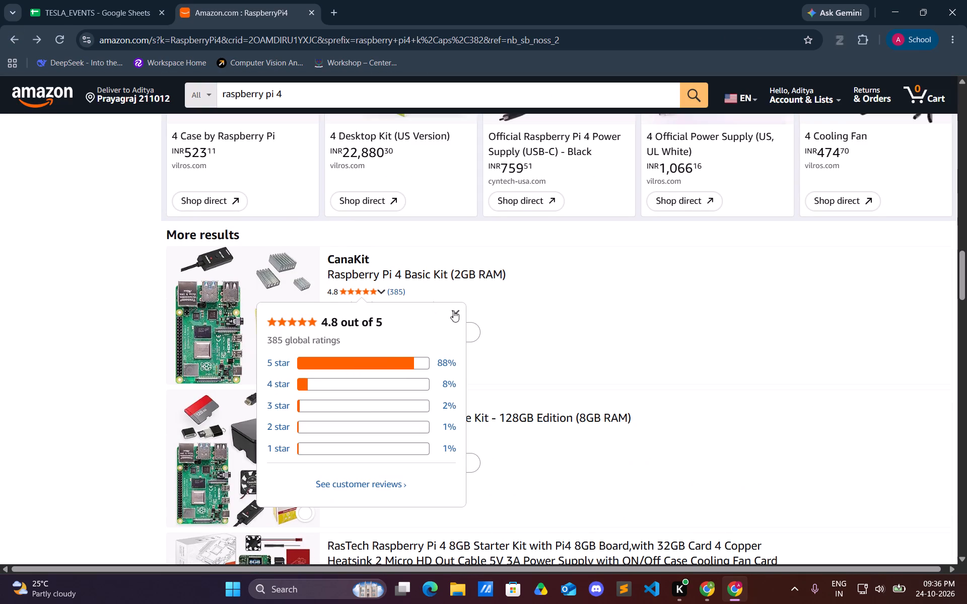
click(453, 311)
scroll(502, 306, down, 19)
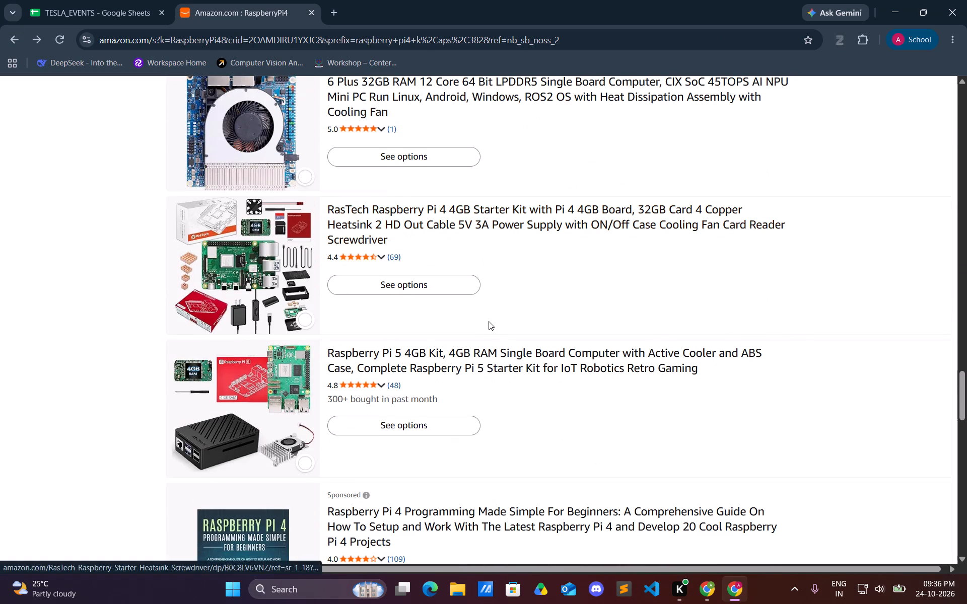
scroll(483, 328, up, 5)
scroll(481, 330, down, 13)
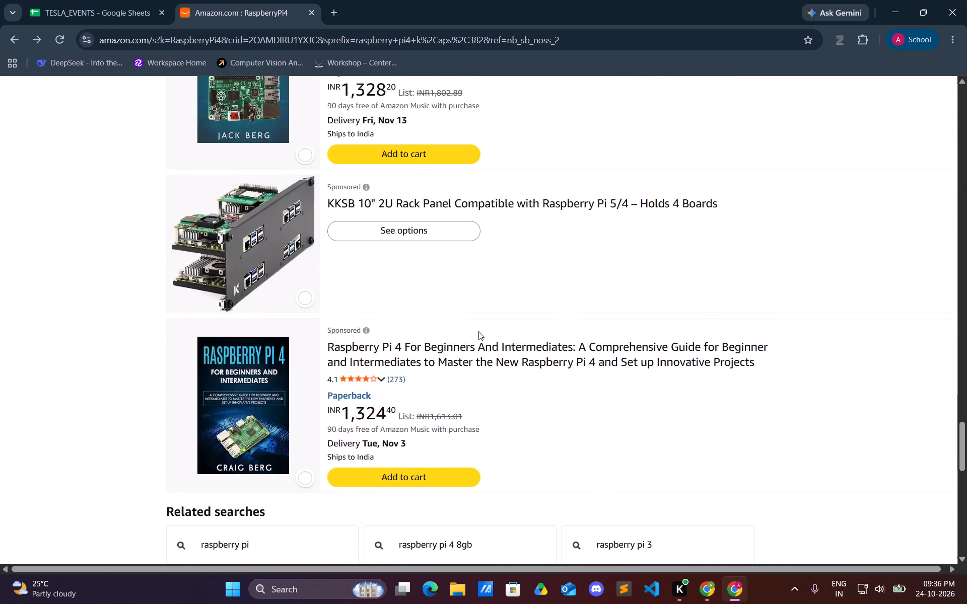
scroll(478, 331, down, 6)
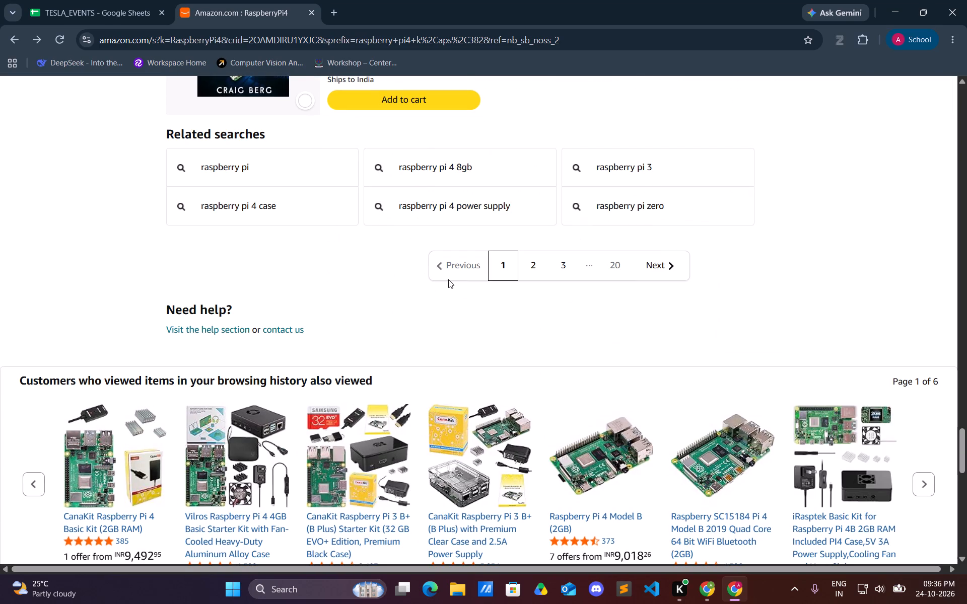
scroll(403, 267, up, 17)
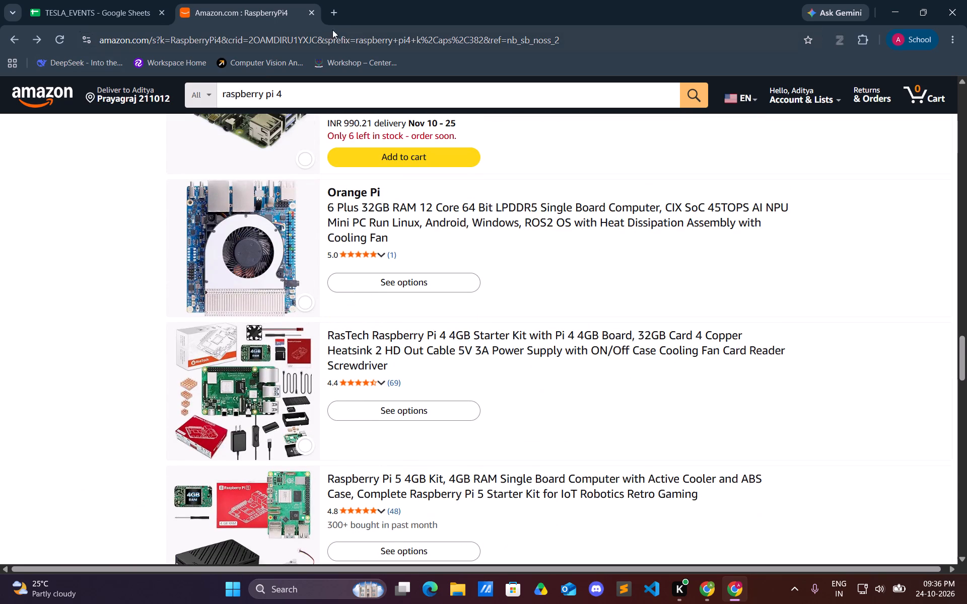
Load flipkart.com in a new tab.
click(335, 25)
click(330, 17)
key(f)
key(semicolon)
key(BackSpace)
text(lik)
key(BackSpace)
text(pkart.com)
key(Return)
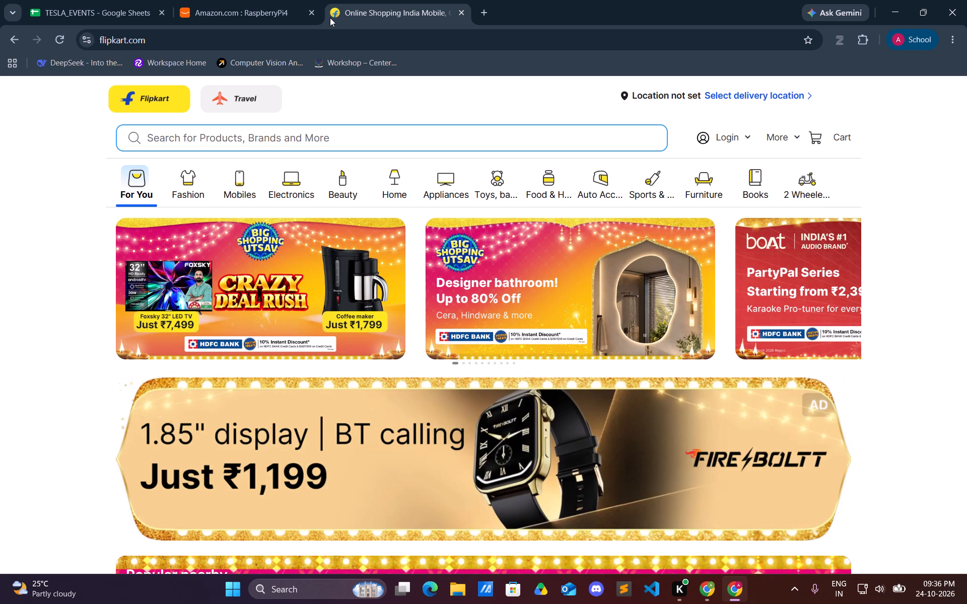
Search Flipkart for RaspberryPi4 Kit.
click(713, 168)
click(627, 133)
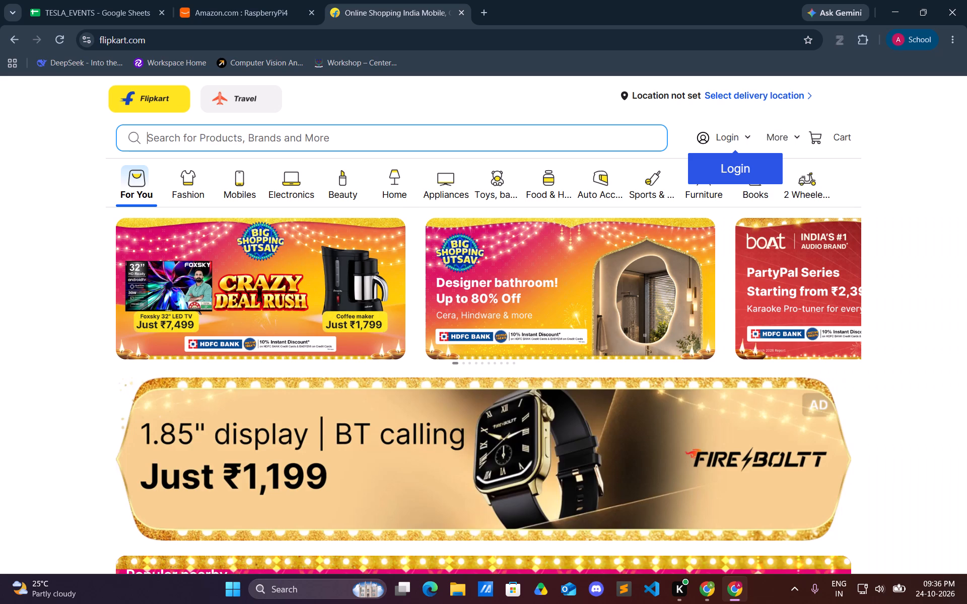
text(Rap)
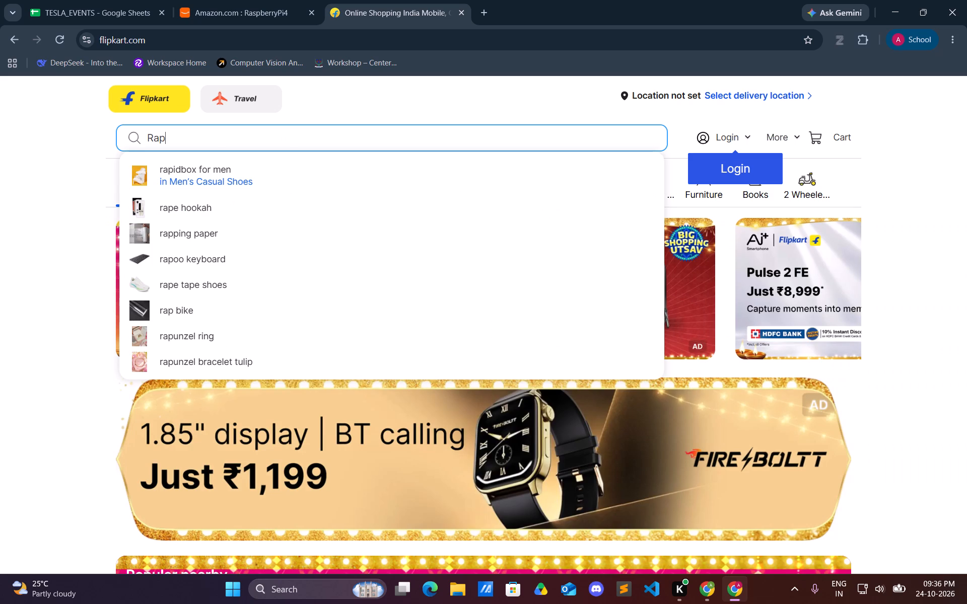
key(BackSpace)
text(spberryPi4 Kit)
key(Return)
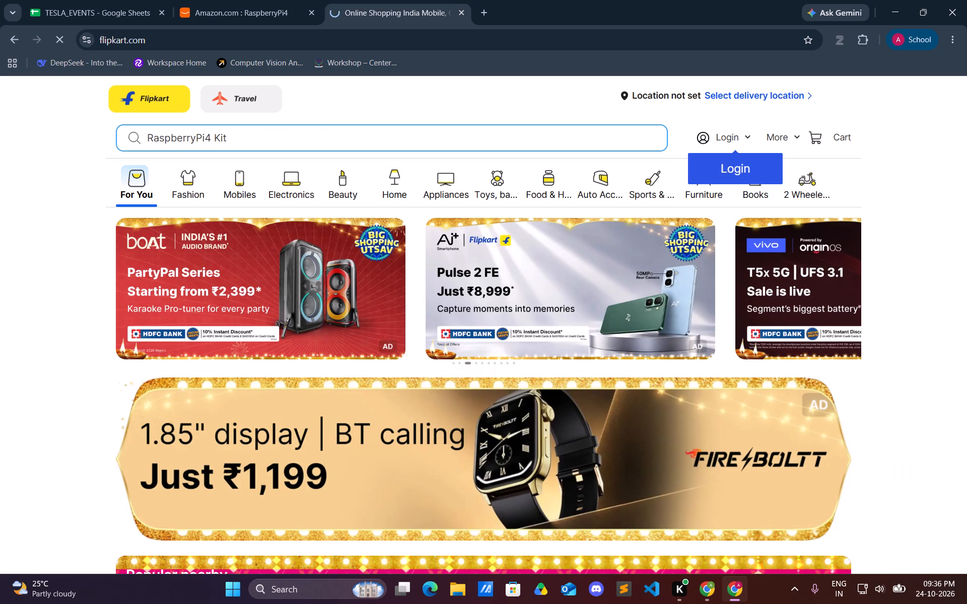
Look through the first page of Flipkart results for a Raspberry Pi 4 kit and its price.
scroll(567, 235, down, 3)
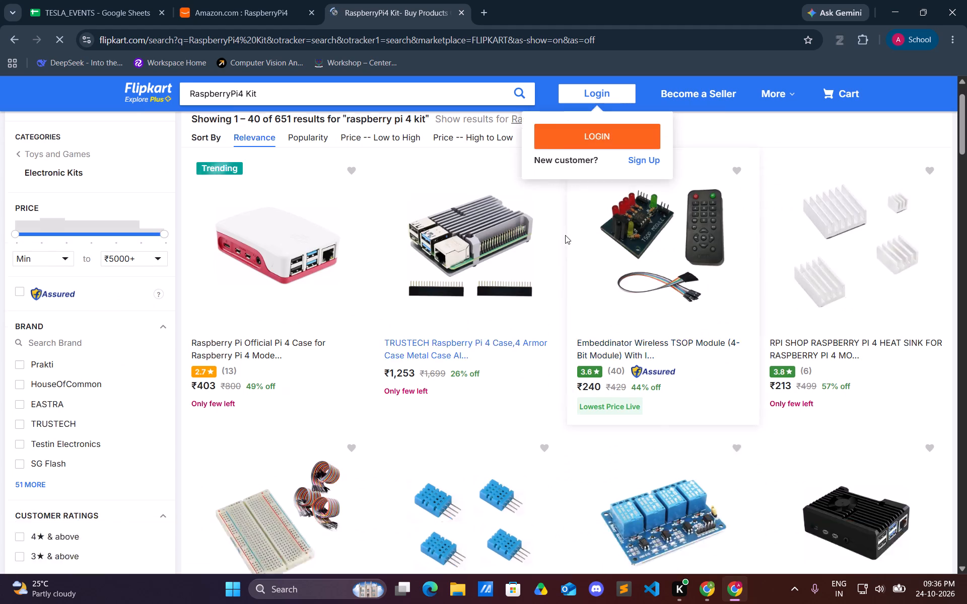
scroll(570, 238, up, 3)
scroll(570, 238, down, 8)
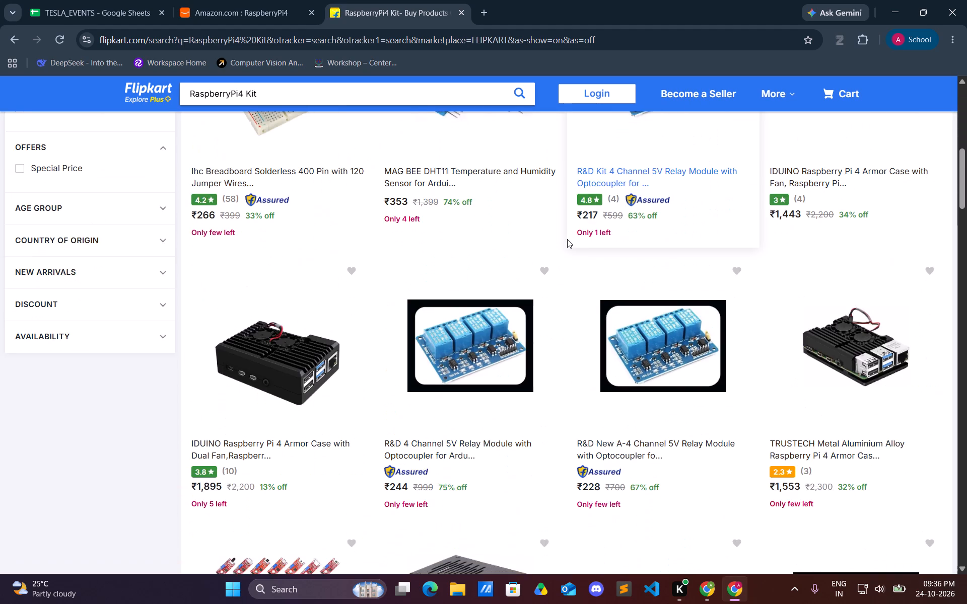
scroll(567, 239, down, 13)
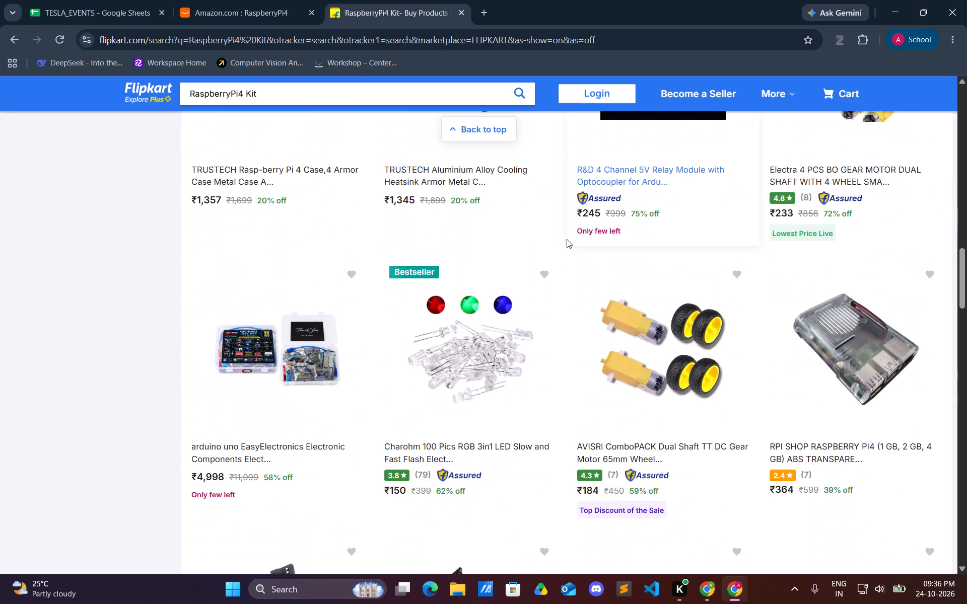
scroll(567, 238, up, 18)
scroll(573, 214, up, 5)
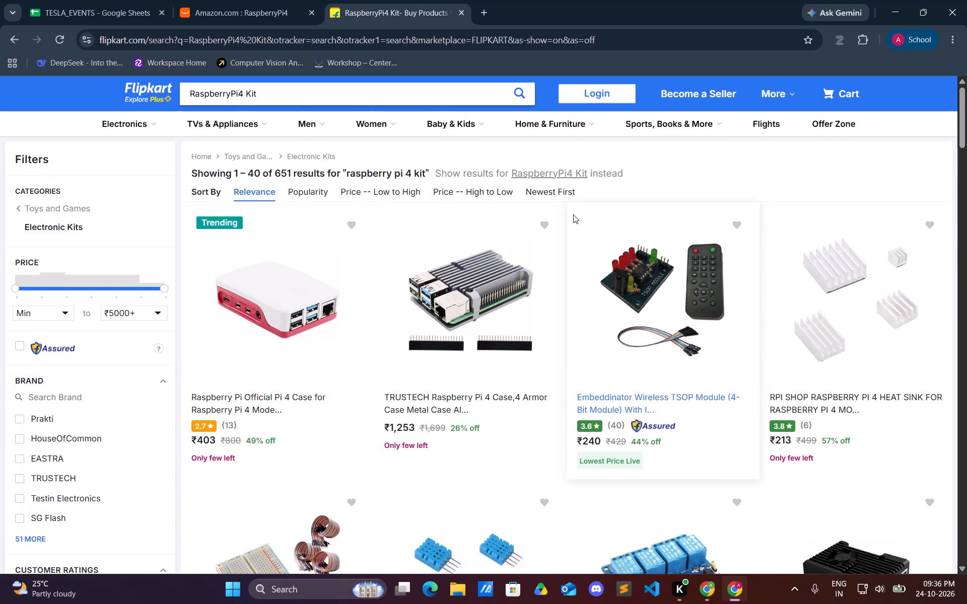
scroll(337, 400, down, 20)
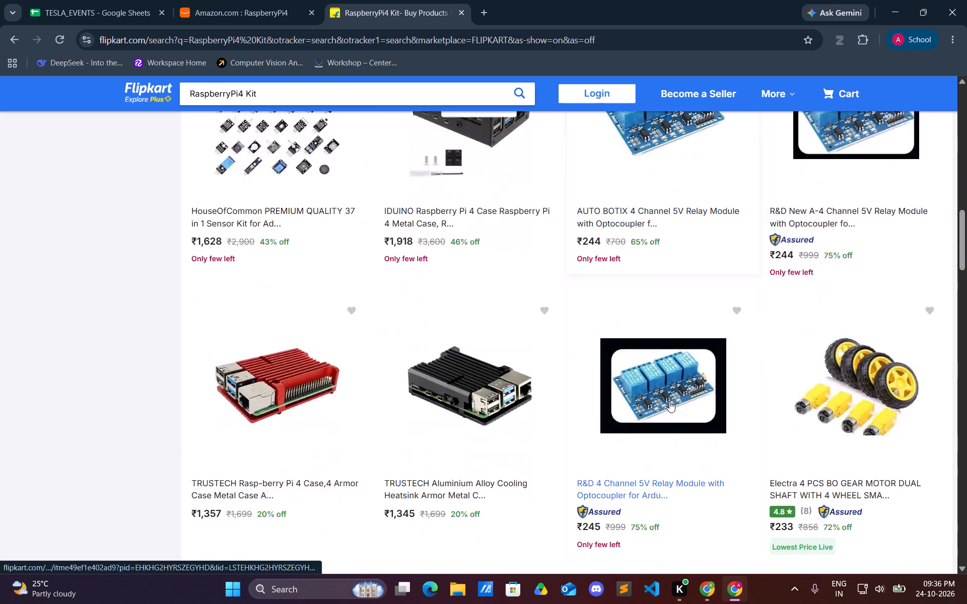
scroll(669, 401, down, 1)
scroll(669, 401, up, 1)
scroll(669, 401, down, 20)
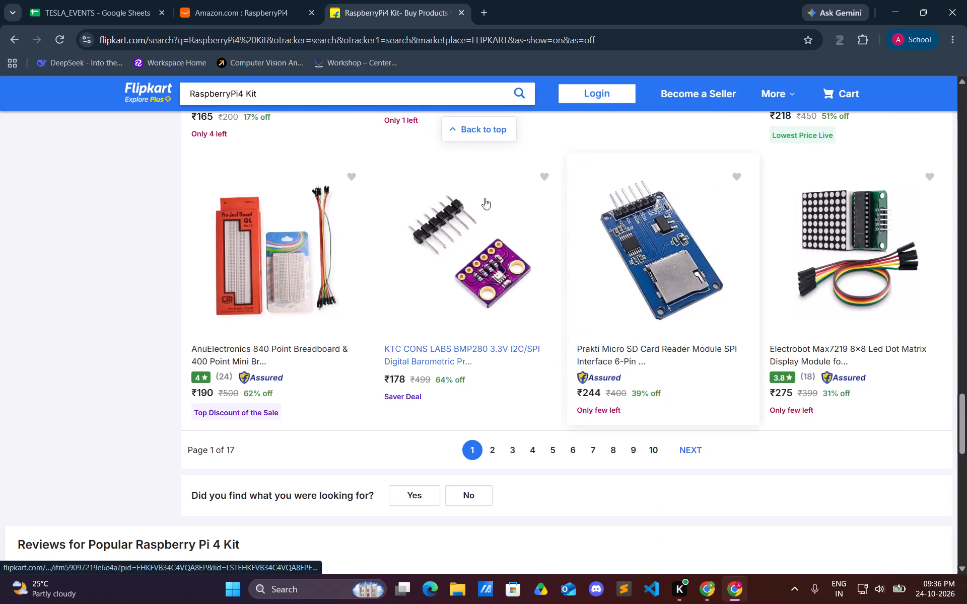
Close the Flipkart tab.
click(467, 7)
click(461, 9)
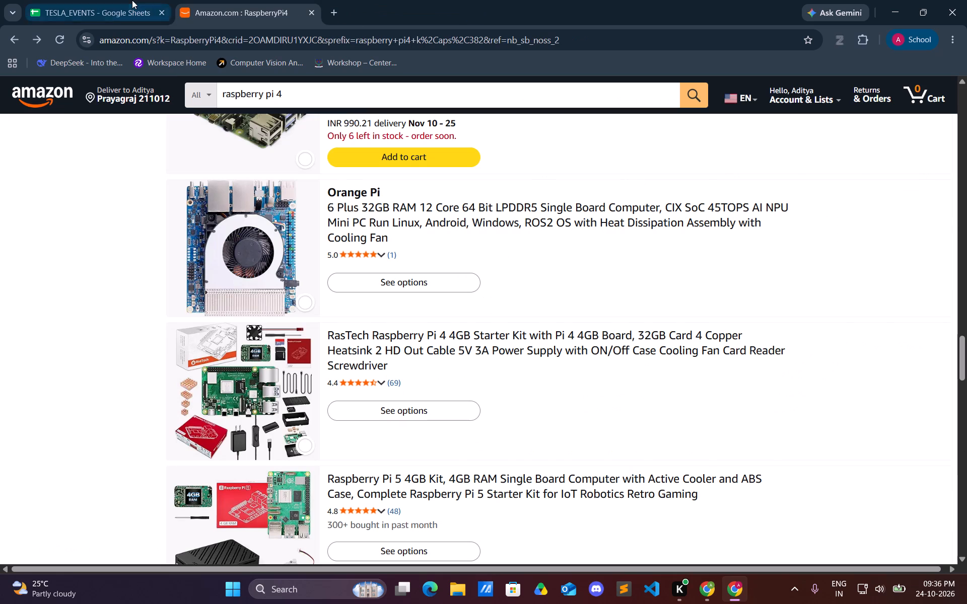
Open the Robu link for the RaspberryPi 4 Kit from the TESLA_EVENTS Components List and bring up its product page.
click(132, 0)
click(432, 277)
click(437, 285)
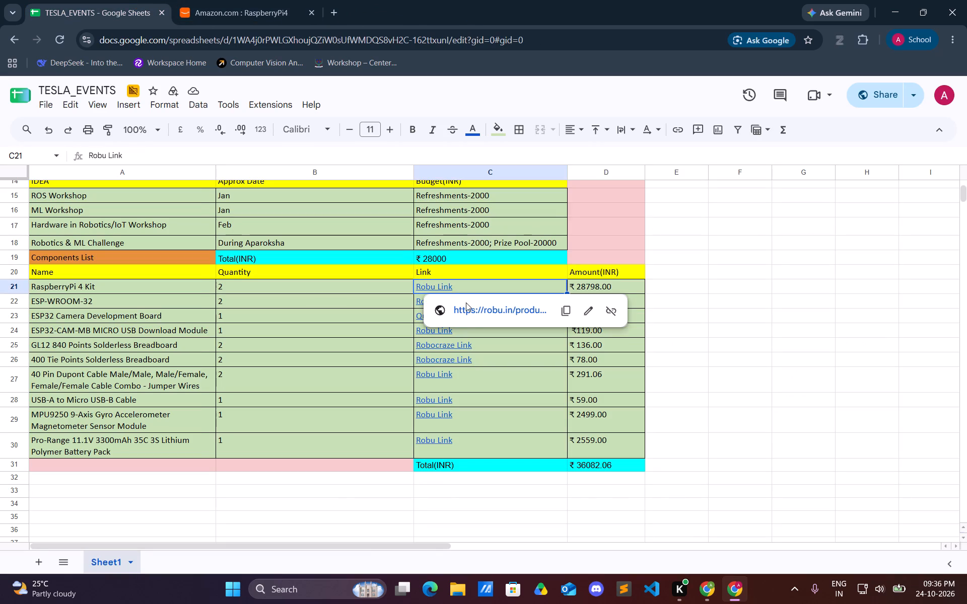
click(478, 315)
click(101, 0)
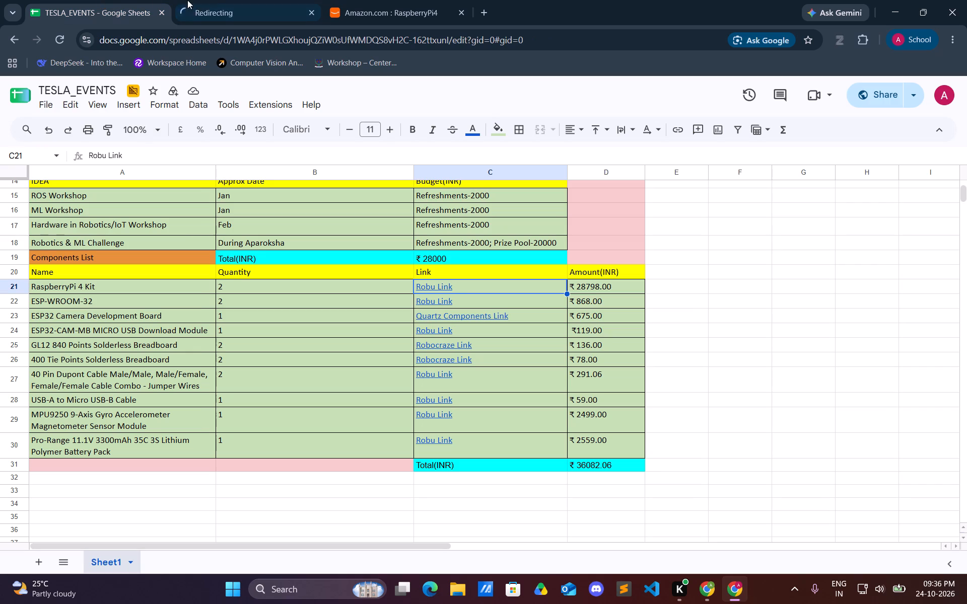
click(214, 3)
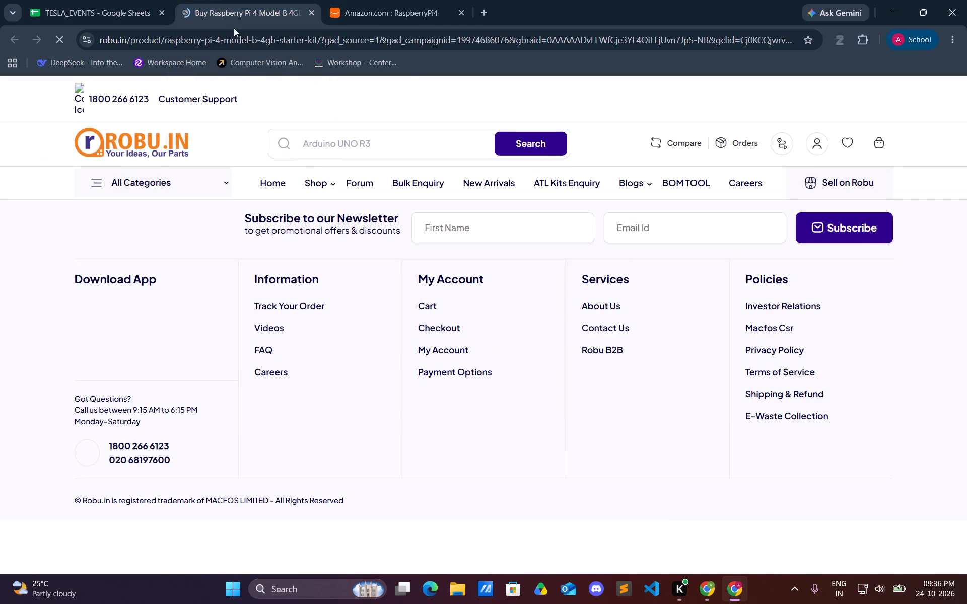
Examine the Robu starter kit's price, specifications, description and included items, and close its page.
scroll(662, 287, down, 2)
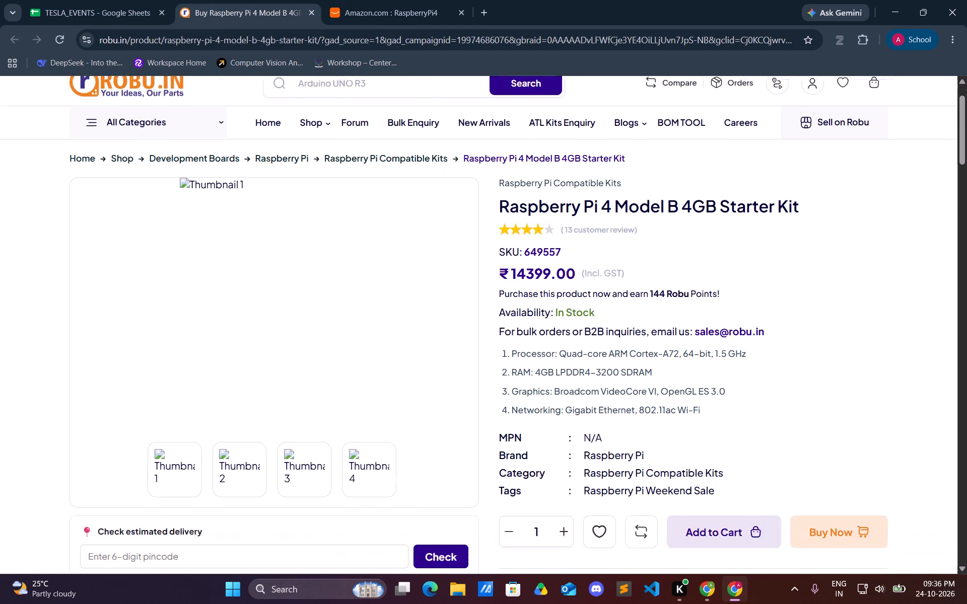
scroll(670, 296, down, 1)
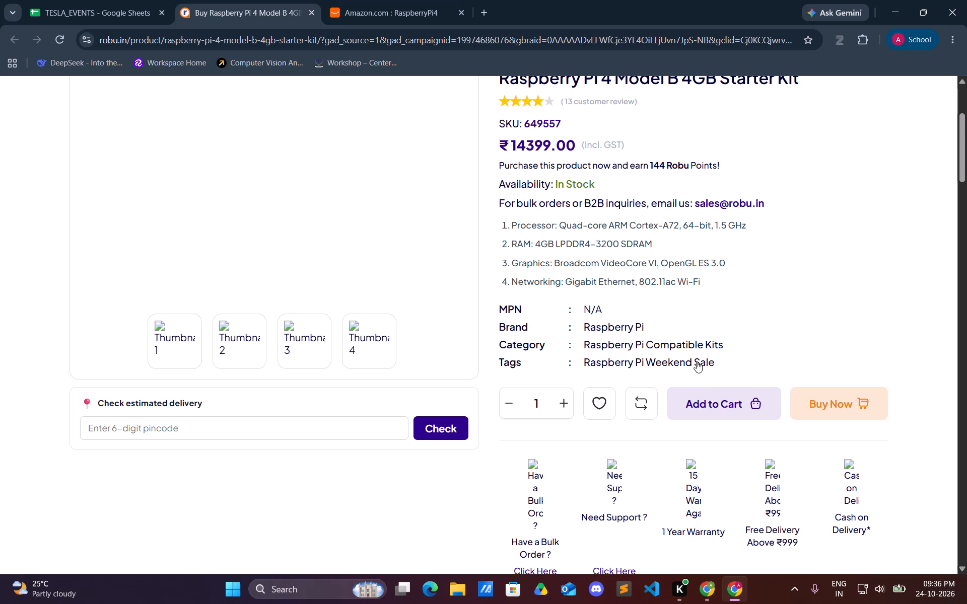
scroll(700, 428, down, 1)
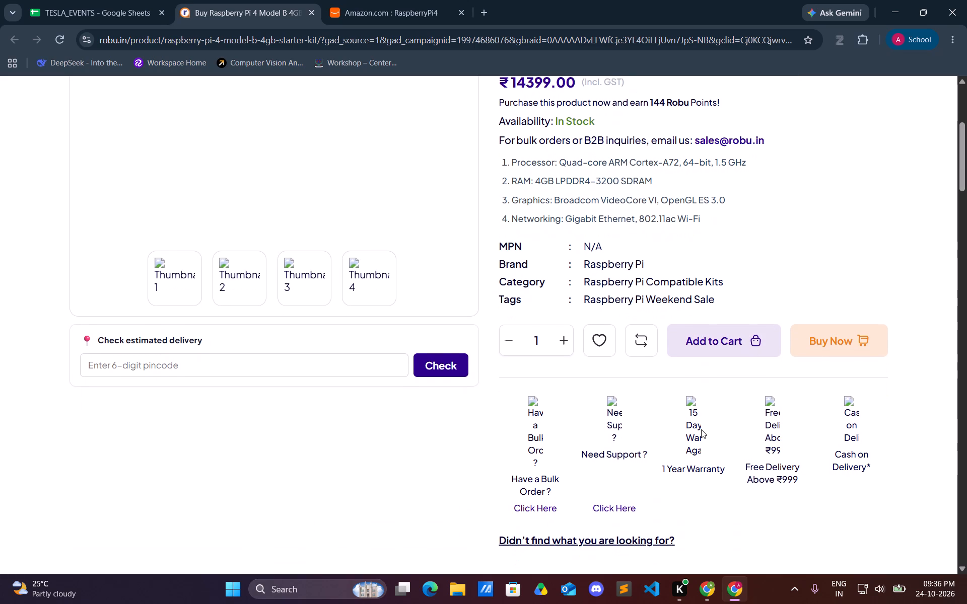
scroll(743, 435, down, 3)
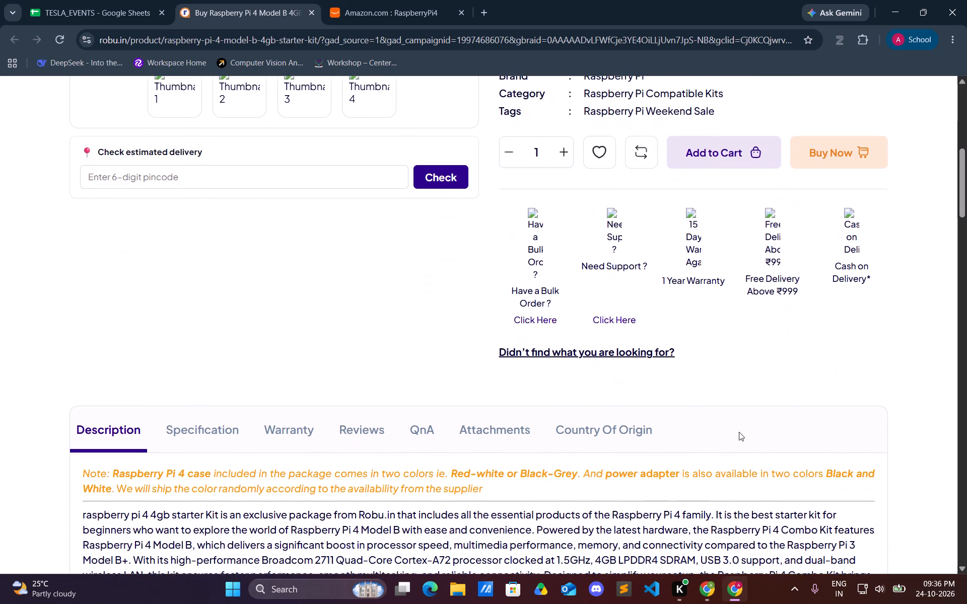
scroll(562, 456, down, 2)
scroll(591, 374, down, 4)
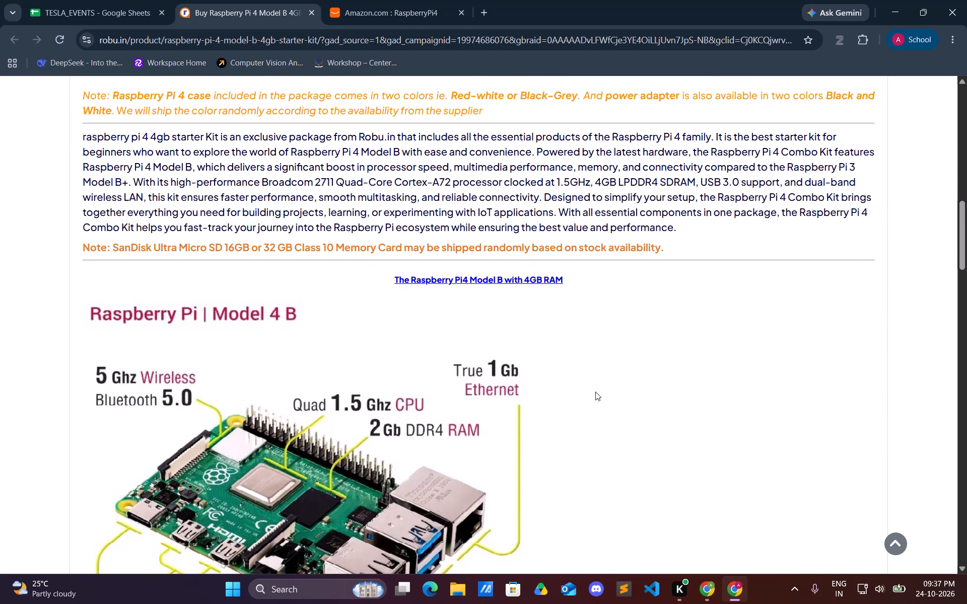
scroll(595, 391, down, 19)
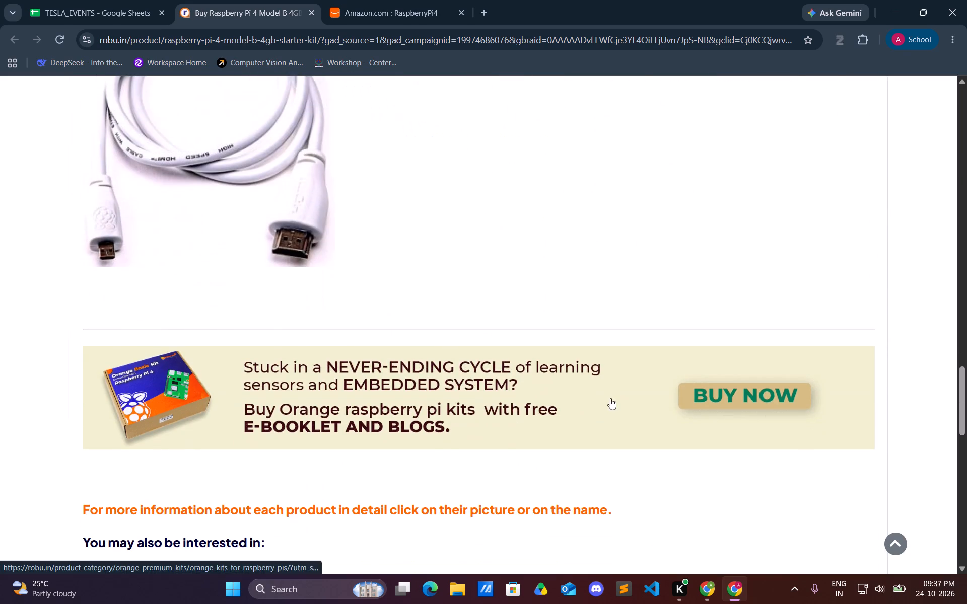
scroll(610, 398, down, 5)
scroll(529, 362, down, 7)
scroll(601, 359, up, 19)
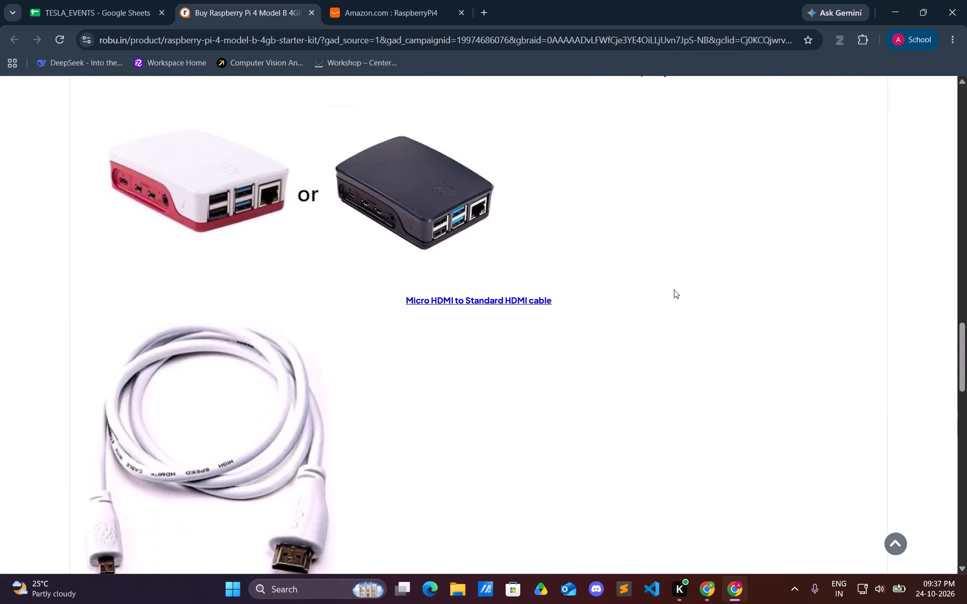
scroll(674, 289, up, 20)
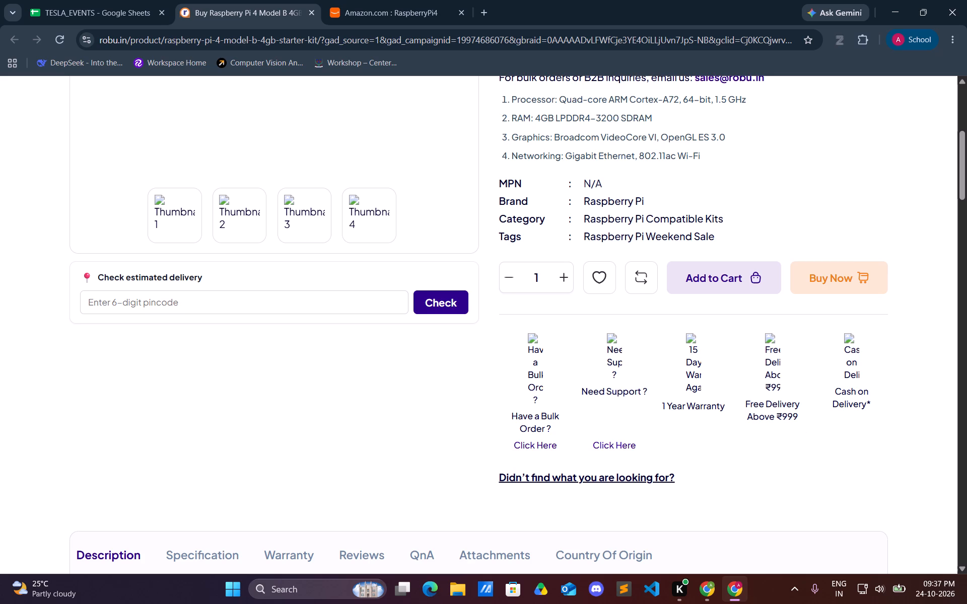
scroll(793, 411, up, 8)
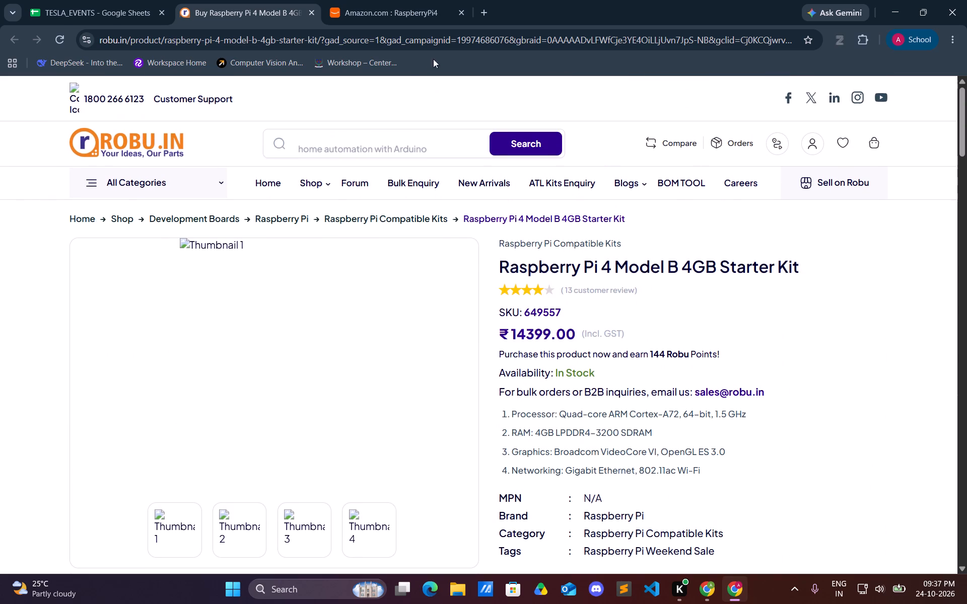
click(312, 12)
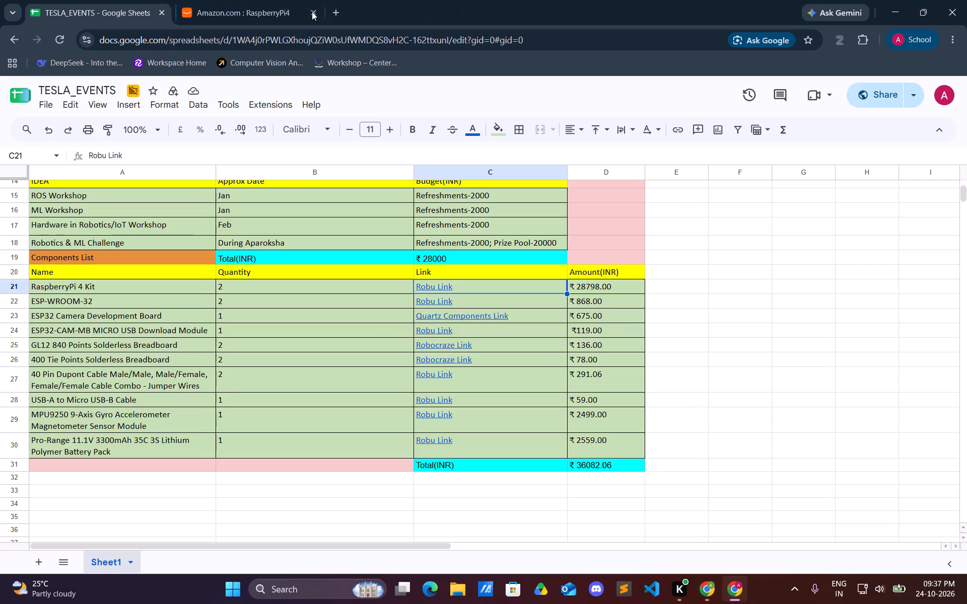
Search Google in a new tab for "Raspberrpi 4 kit".
click(327, 13)
text(Rap)
key(BackSpace)
text(spberrpi 4 kit)
key(Return)
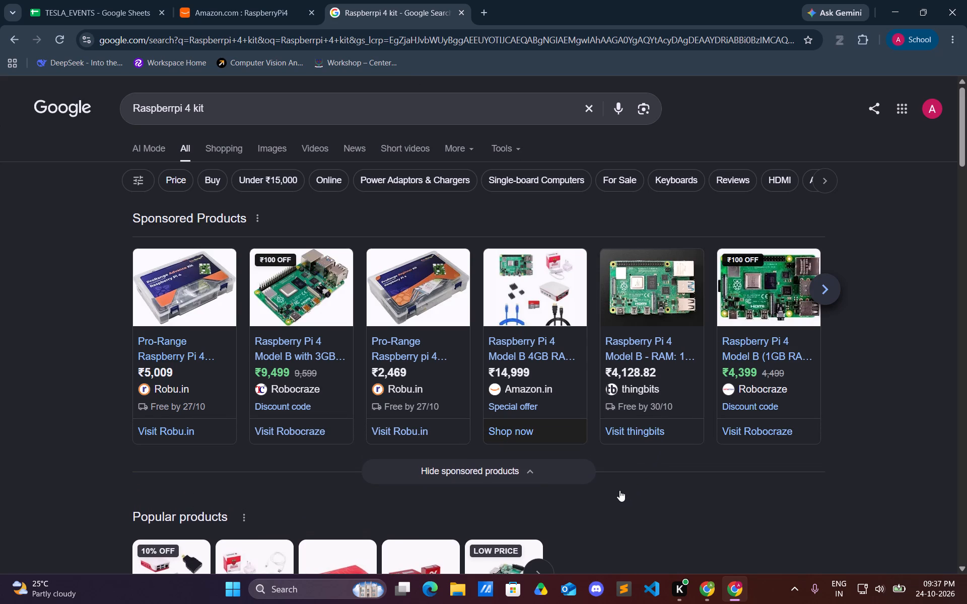
Open the sponsored Amazon.in listing for the Raspberry Pi 4 Model B 4GB RAM kit and close the Google results tab.
click(531, 350)
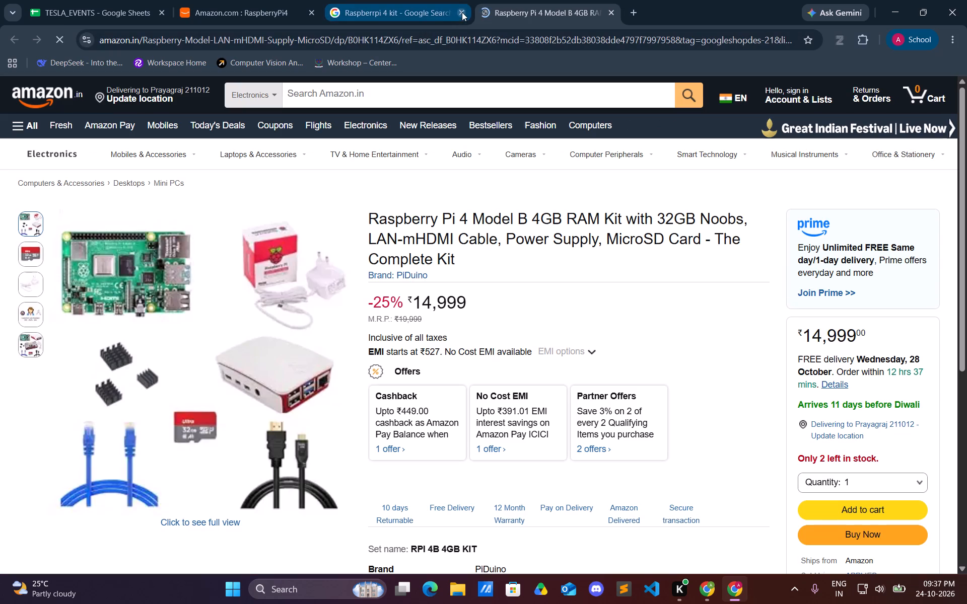
click(462, 10)
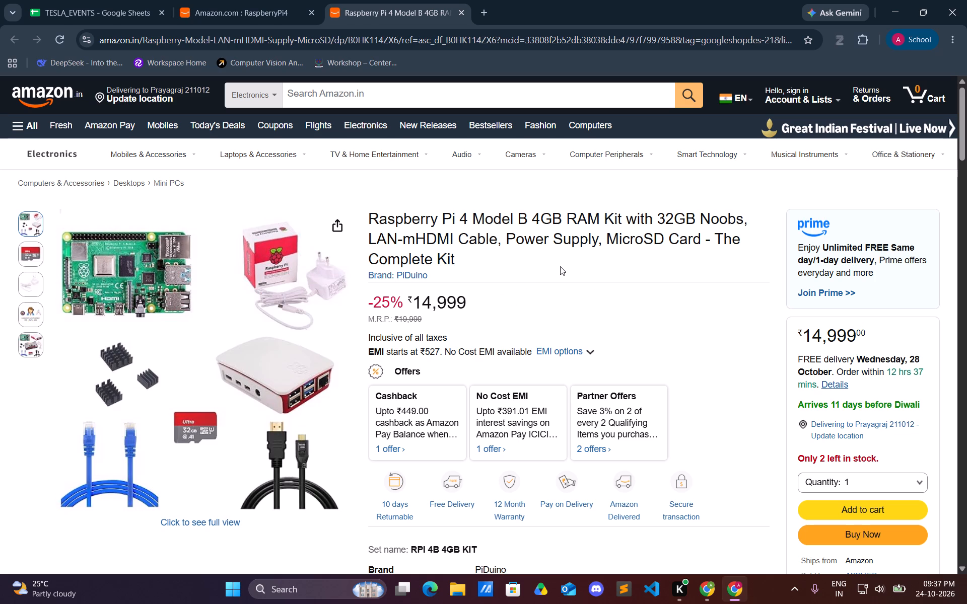
Examine the Amazon.in kit's price, specifications and the included items under About this item.
scroll(560, 266, down, 2)
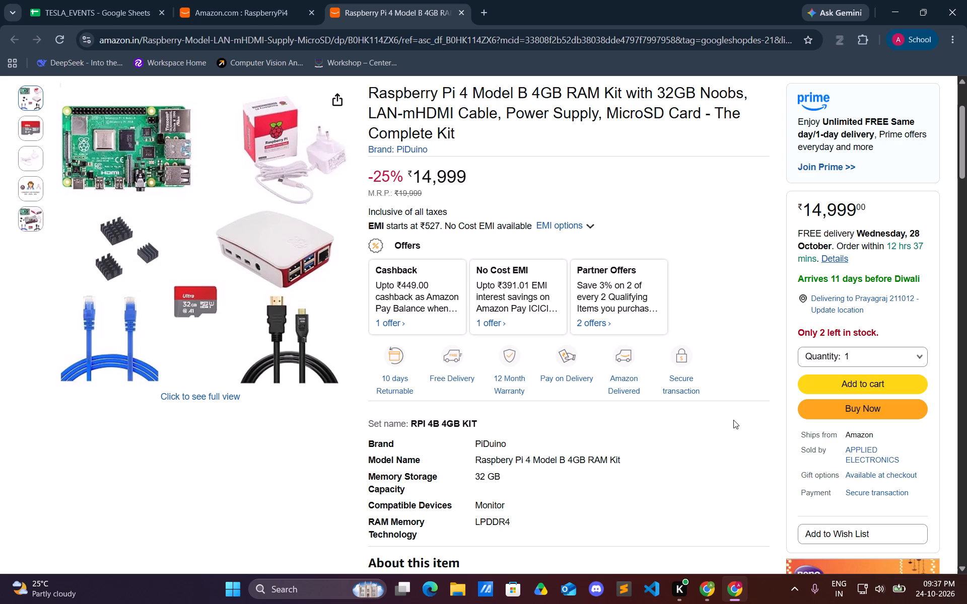
scroll(733, 420, down, 2)
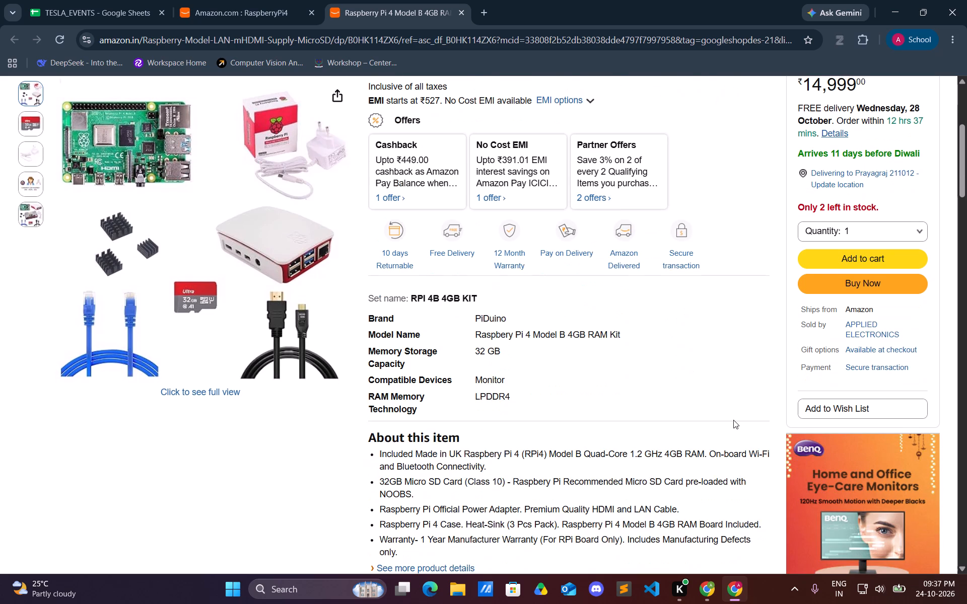
scroll(763, 388, up, 3)
scroll(769, 380, down, 3)
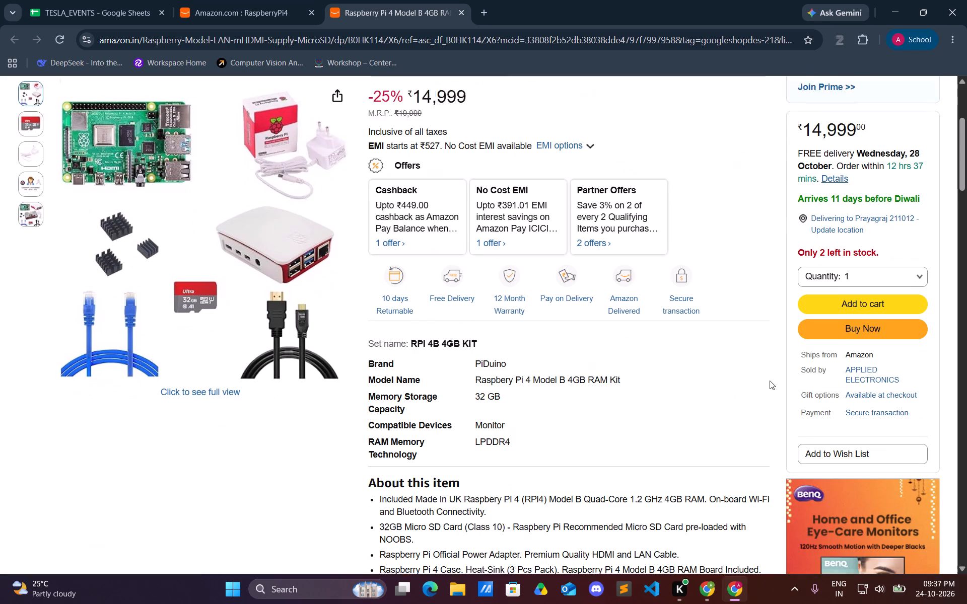
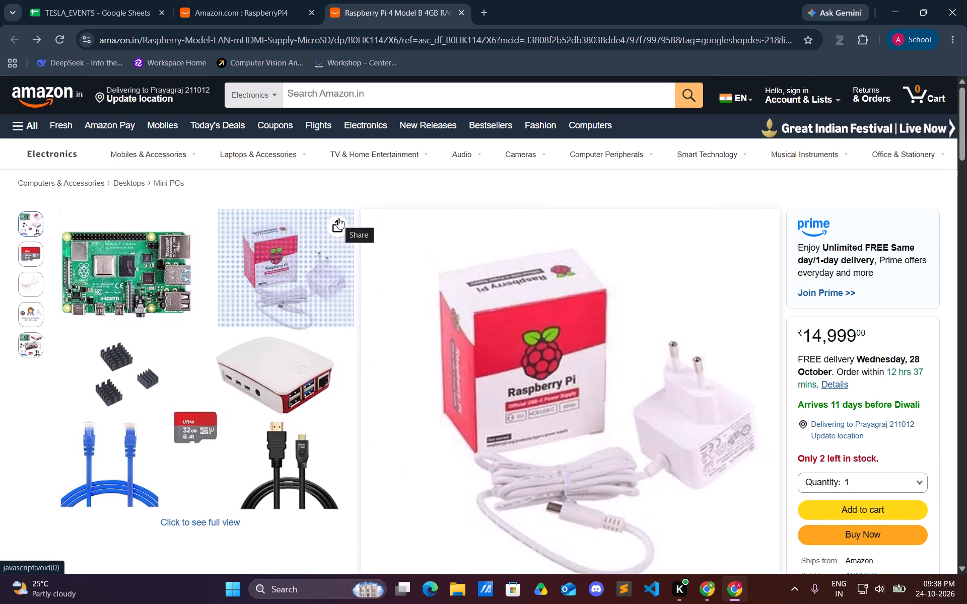
Copy the share link of the Amazon.in Raspberry Pi 4 kit listing and open it in a new tab.
click(338, 218)
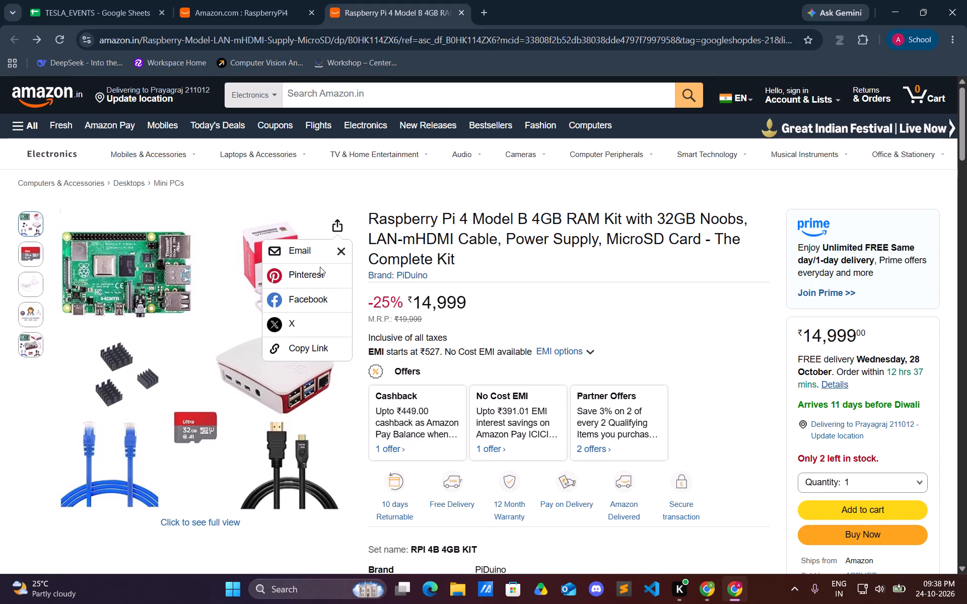
click(327, 340)
click(337, 346)
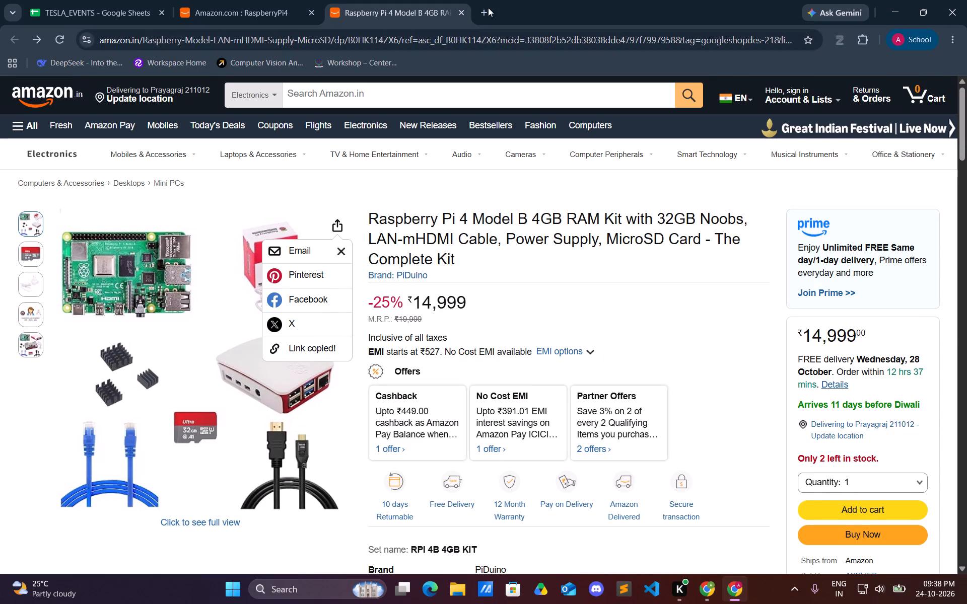
click(485, 8)
key(ctrl+v)
key(Return)
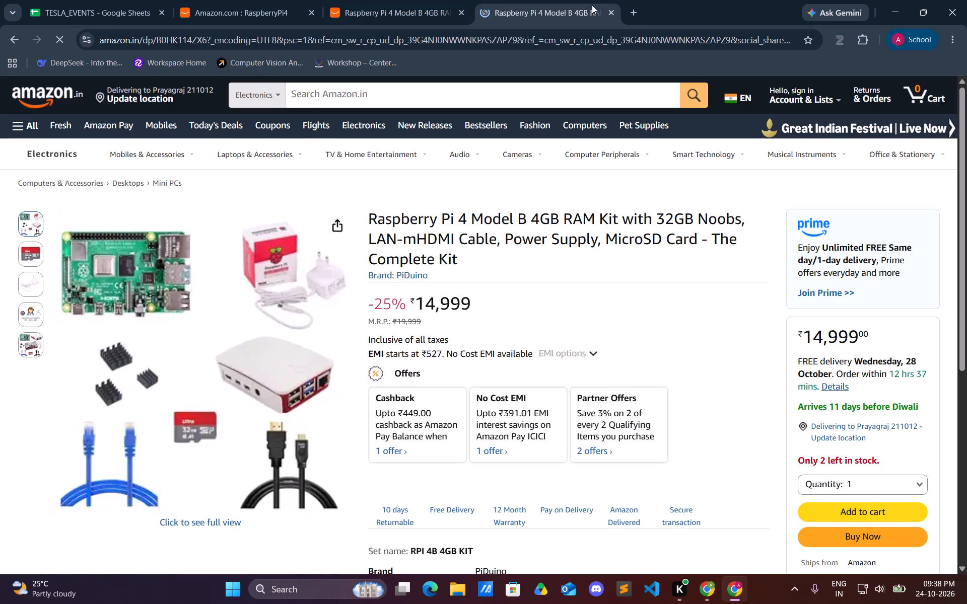
Close both Raspberry Pi 4 kit listing tabs and the Amazon.com search results tab.
click(610, 14)
click(462, 12)
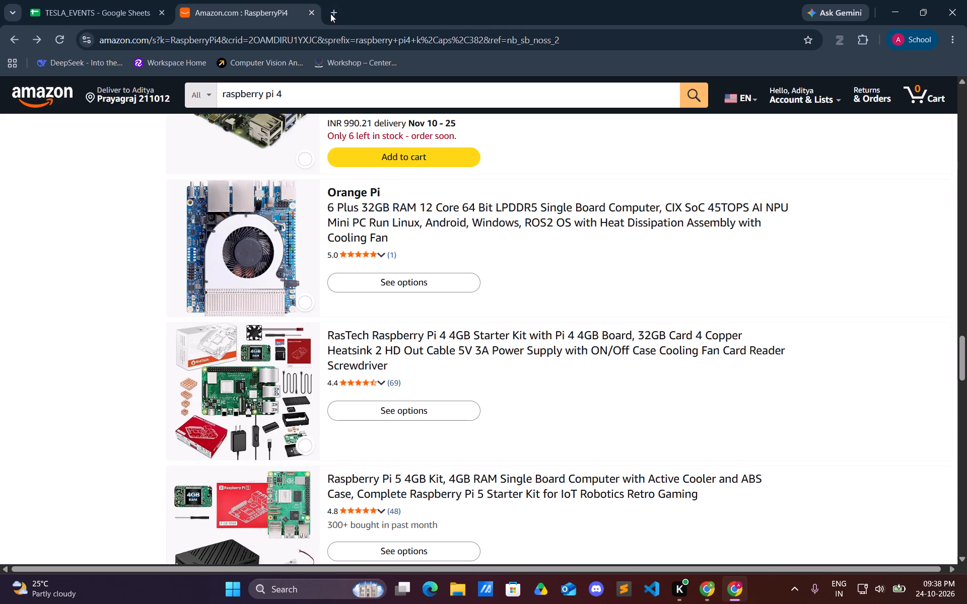
click(313, 10)
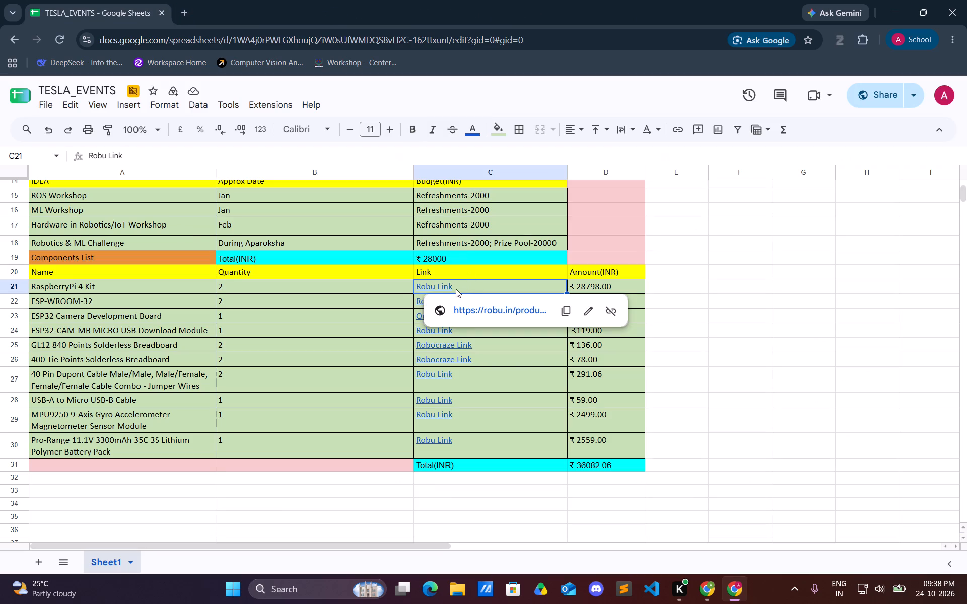
Replace the Robu Link entry for the RaspberryPi 4 Kit in C21 with the copied Amazon URL.
double_click(457, 287)
click(588, 304)
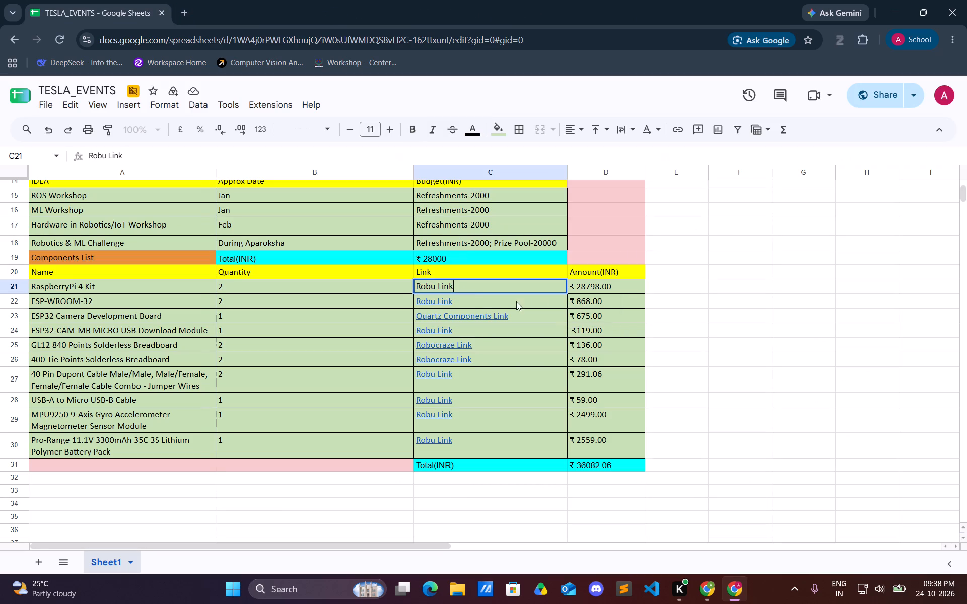
click(485, 282)
click(687, 280)
double_click(481, 285)
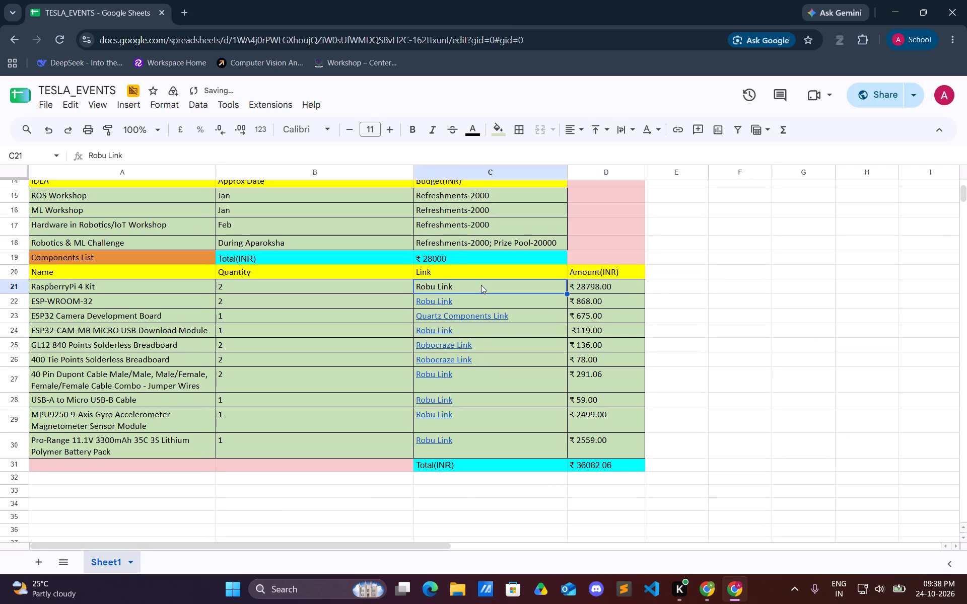
key(BackSpace)
key(BackSpace)
key(BackSpace)
key(BackSpace)
key(BackSpace)
key(BackSpace)
key(BackSpace)
key(BackSpace)
key(BackSpace)
key(BackSpace)
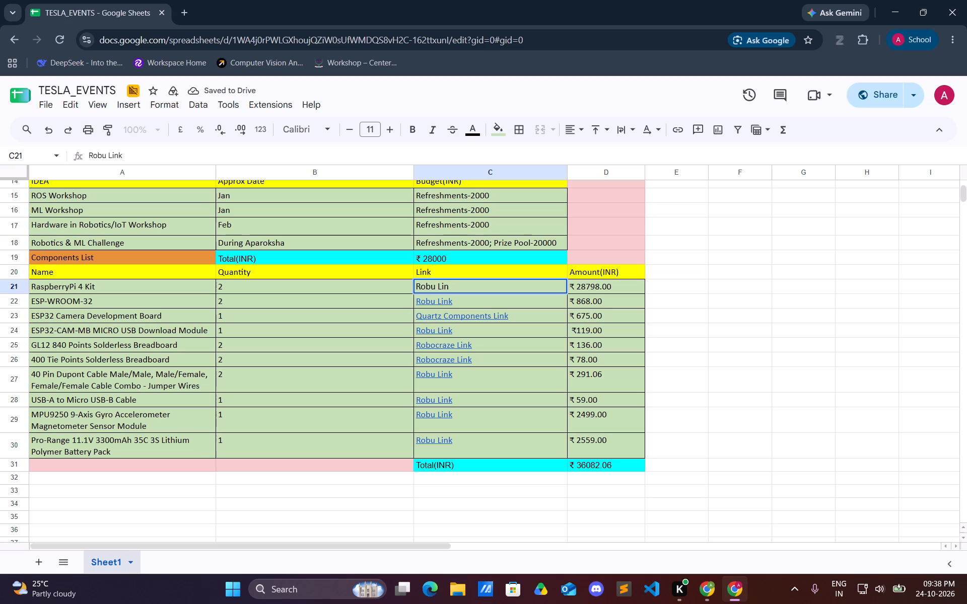
key(ctrl+v)
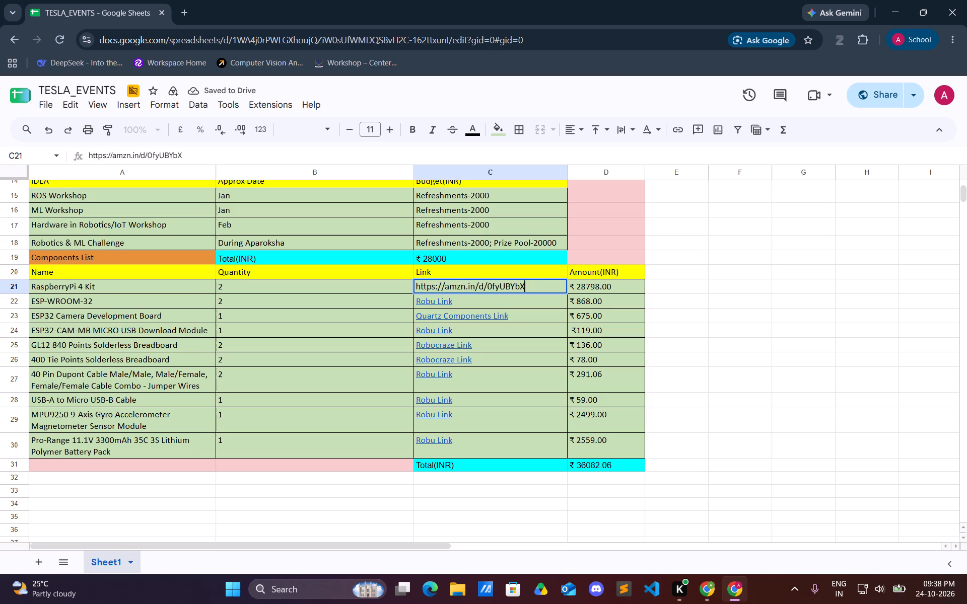
click(482, 285)
double_click(486, 286)
click(757, 341)
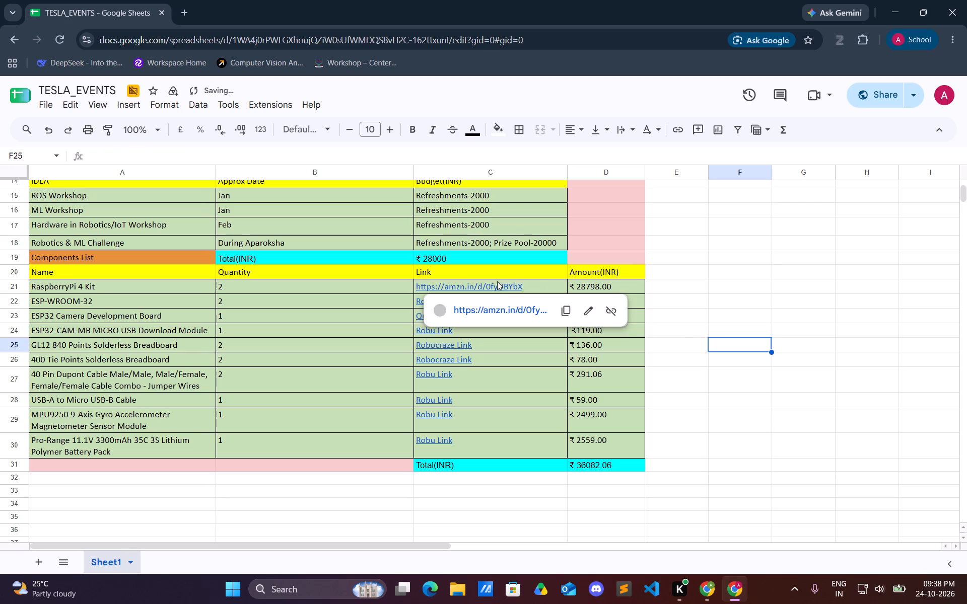
Set the display text of the RaspberryPi 4 Kit's link to "Amazon Link".
click(589, 311)
text(Amazon ink)
key(BackSpace)
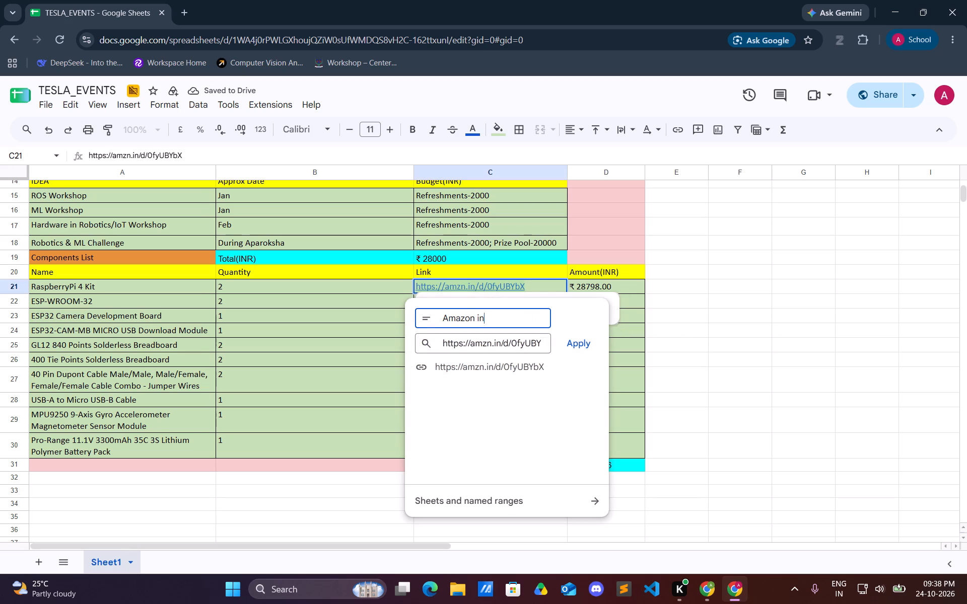
key(BackSpace)
key(BackSpace)
text(Link)
click(582, 339)
click(739, 332)
Open the RaspberryPi 4 Kit's Amazon Link from the sheet and copy the listed price, 14,999.
click(445, 284)
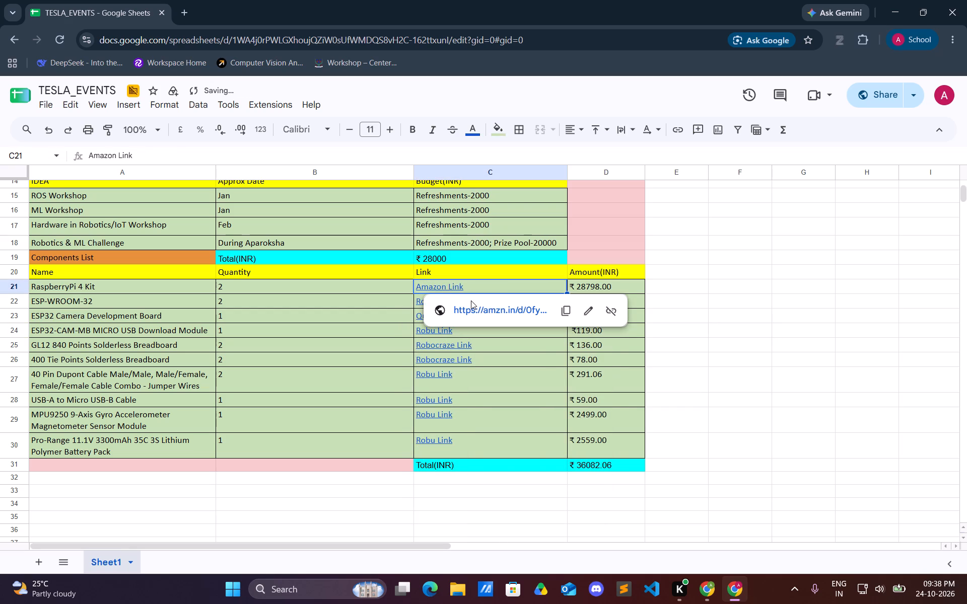
click(478, 305)
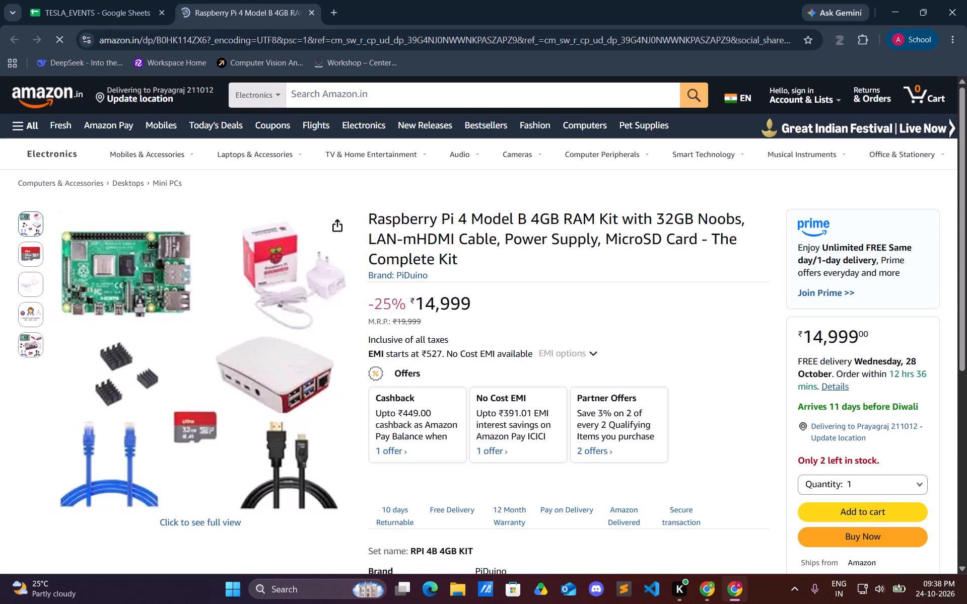
drag(470, 301, 416, 292)
key(ctrl+c)
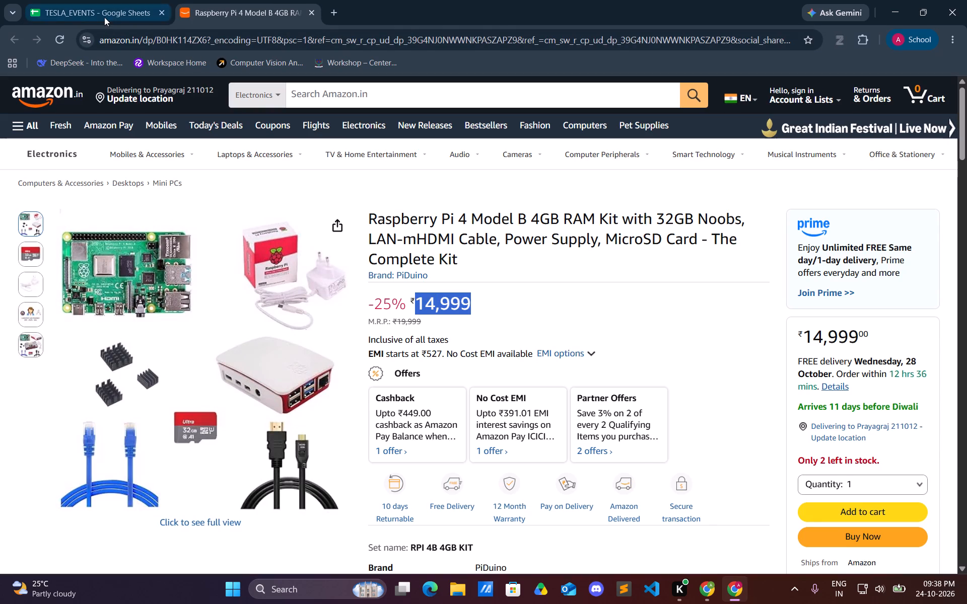
Set the RaspberryPi 4 Kit's amount in the TESLA_EVENTS sheet to ₹ 29998.00.
click(104, 17)
click(594, 284)
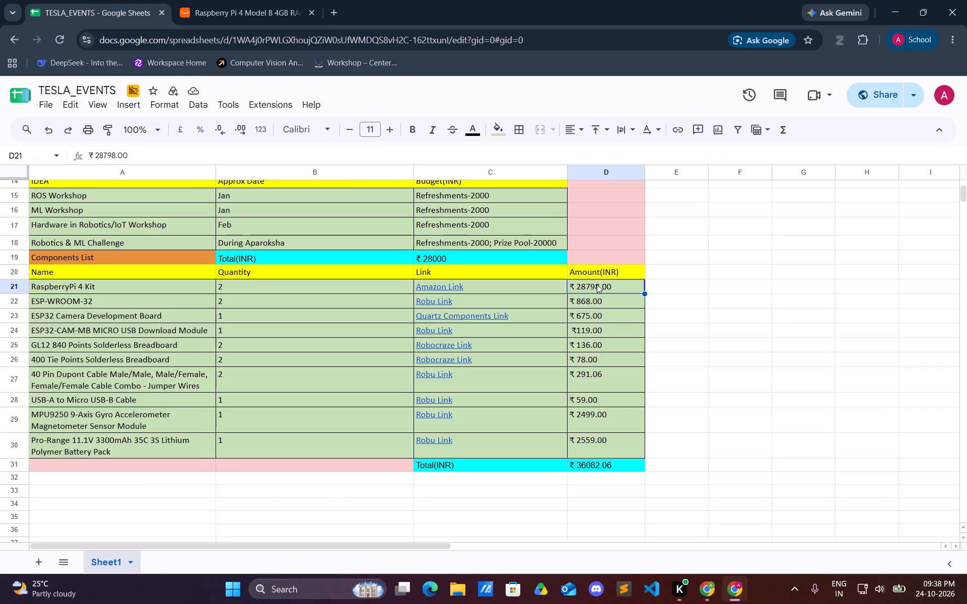
drag(597, 286, 586, 287)
double_click(586, 287)
drag(598, 288, 585, 287)
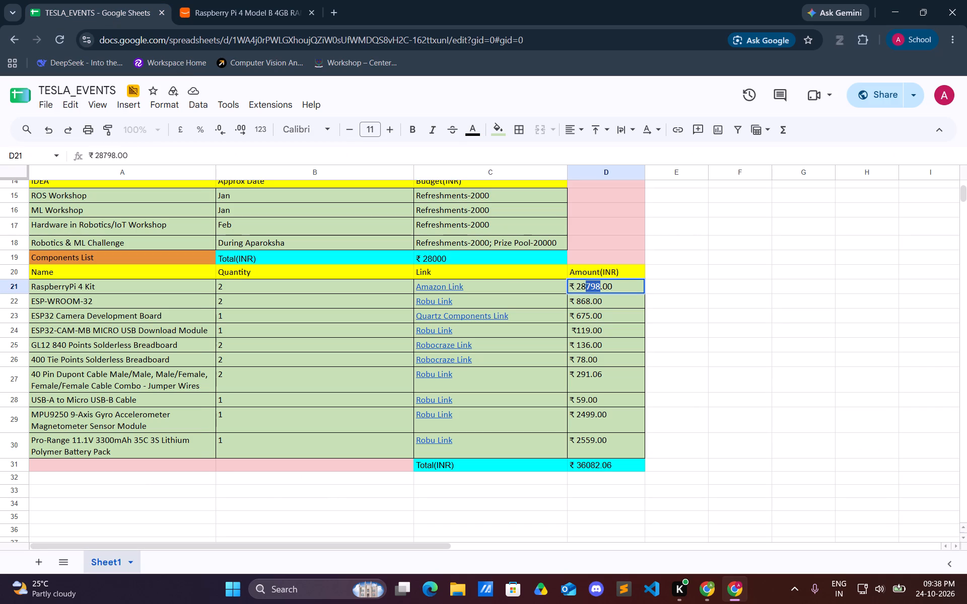
drag(585, 287, 582, 287)
text(998)
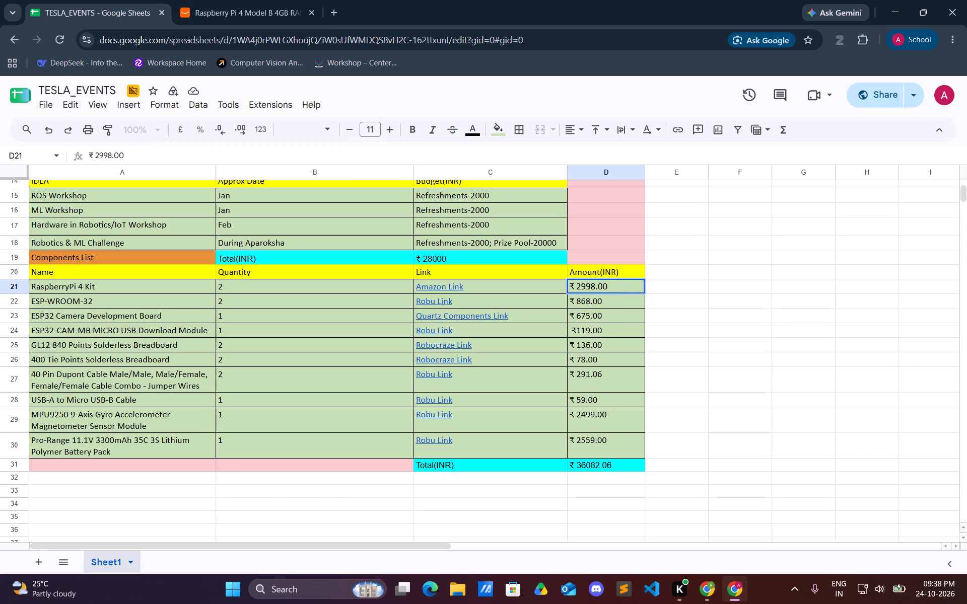
key(BackSpace)
text(98)
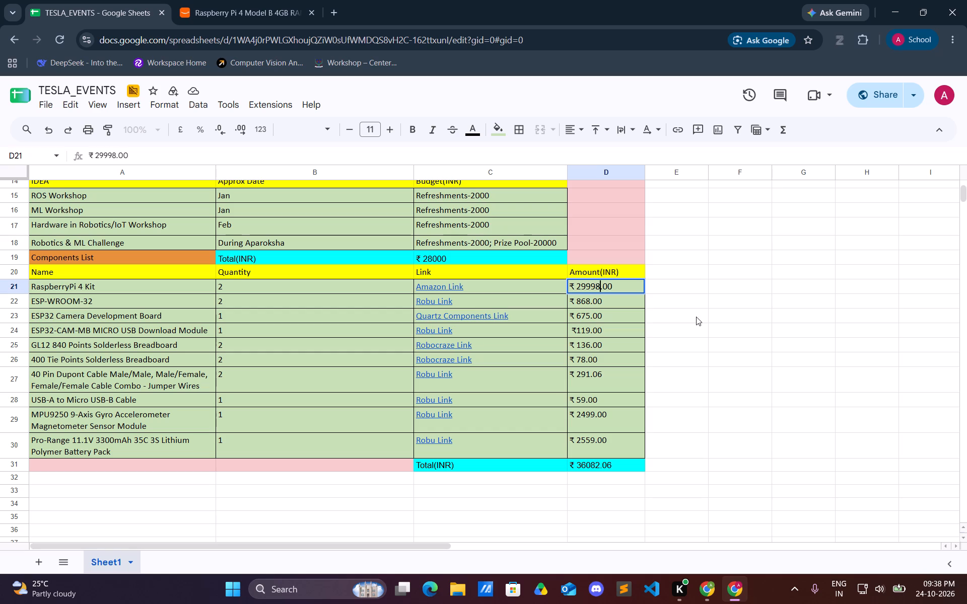
click(762, 329)
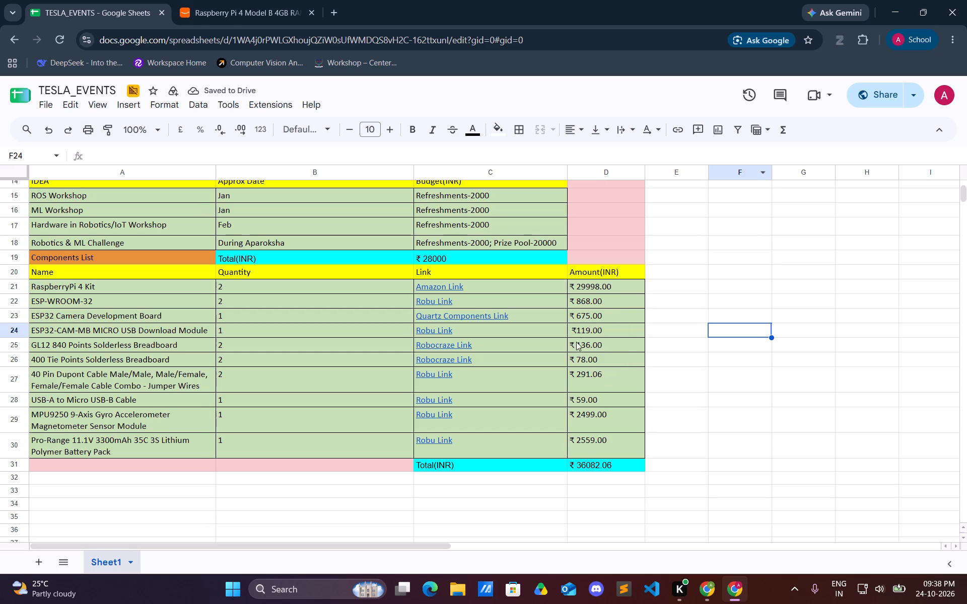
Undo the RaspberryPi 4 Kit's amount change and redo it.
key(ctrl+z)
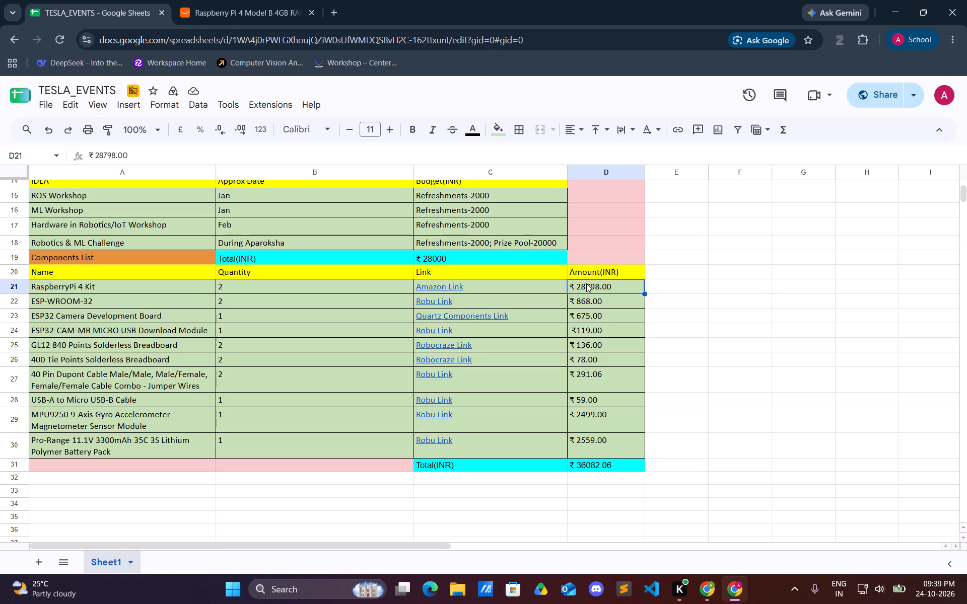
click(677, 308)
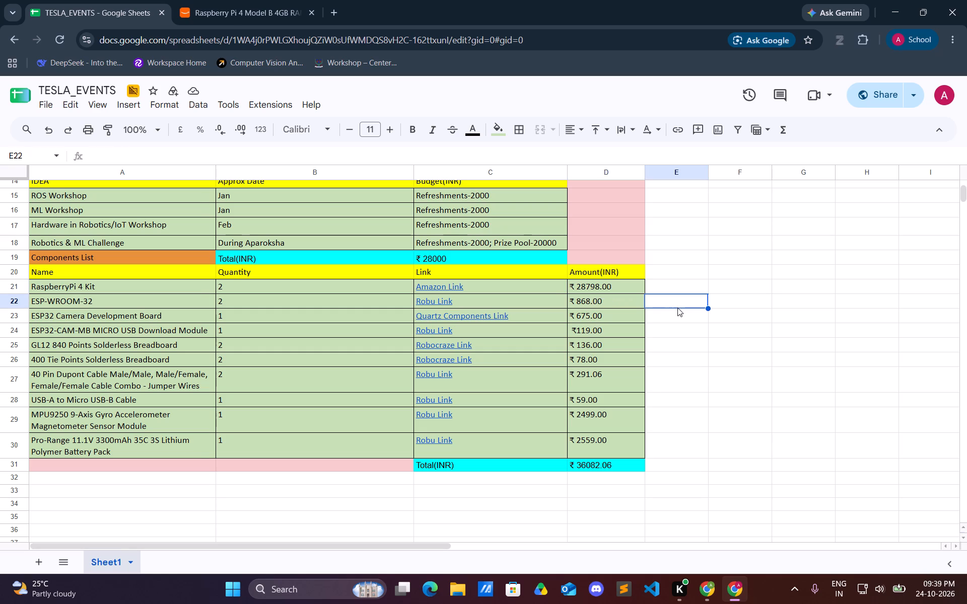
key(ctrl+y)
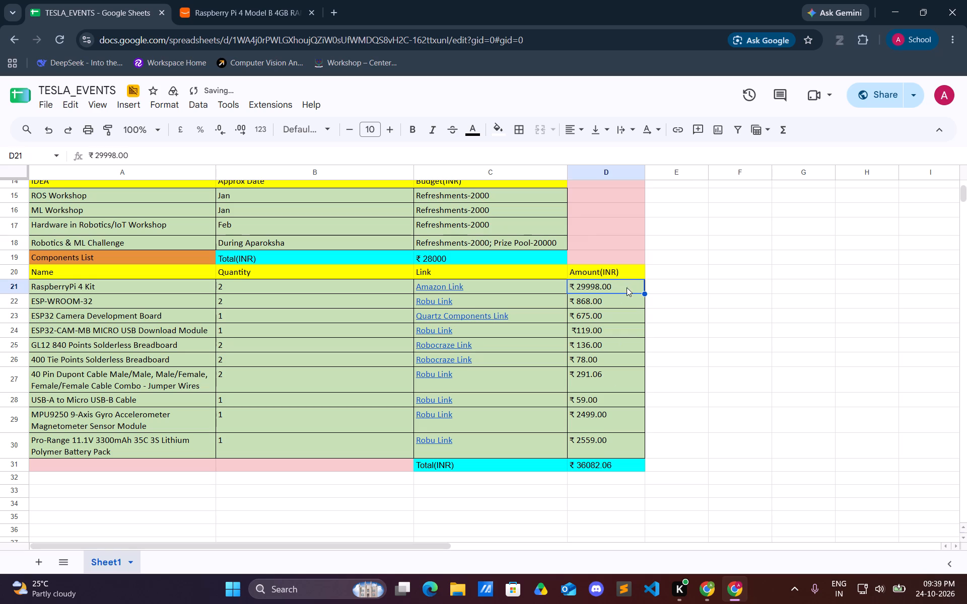
Set the Components List's Total(INR) in D31 to ₹ 37282.06.
double_click(589, 466)
click(589, 464)
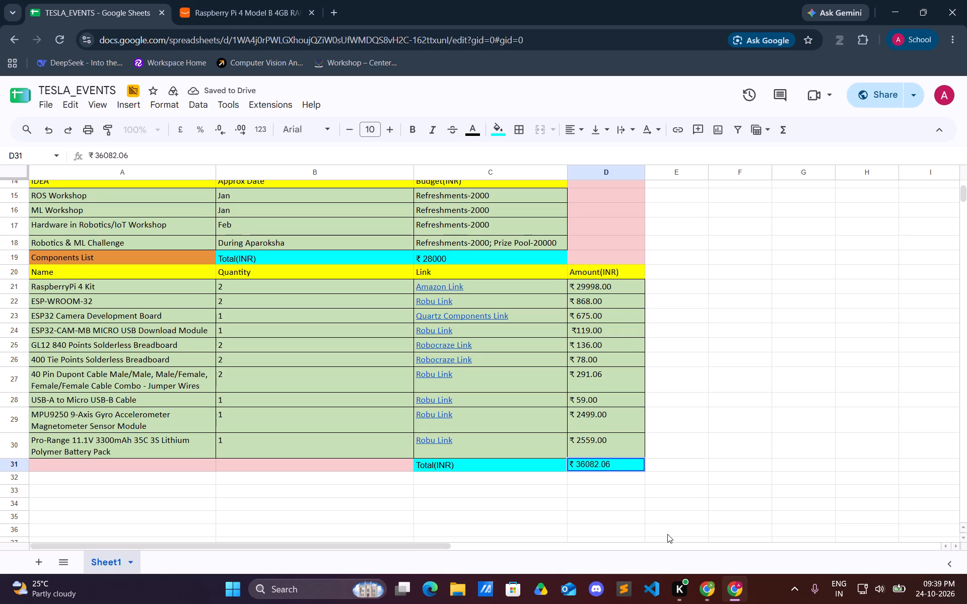
key(BackSpace)
key(BackSpace)
text(72)
click(749, 484)
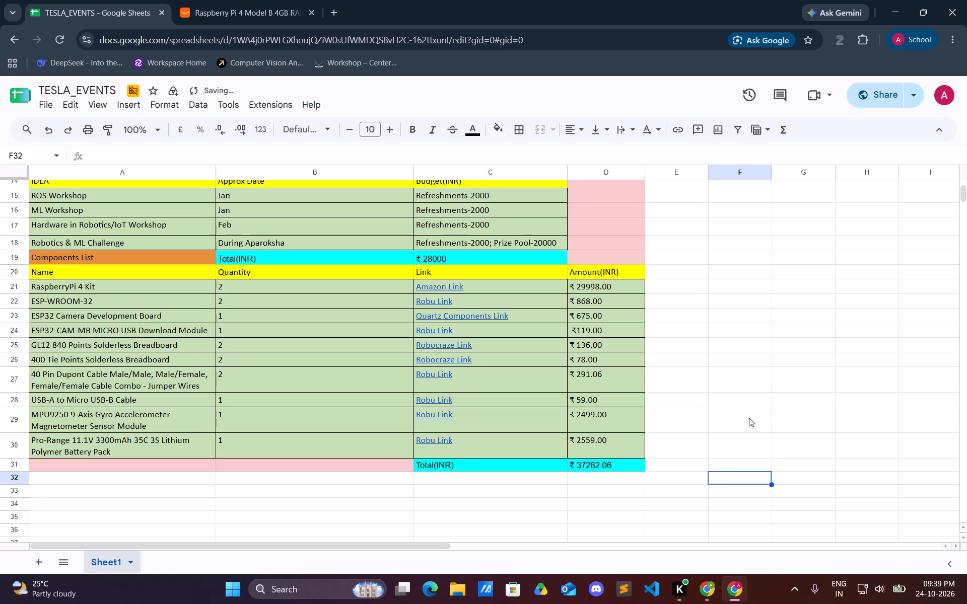
click(745, 370)
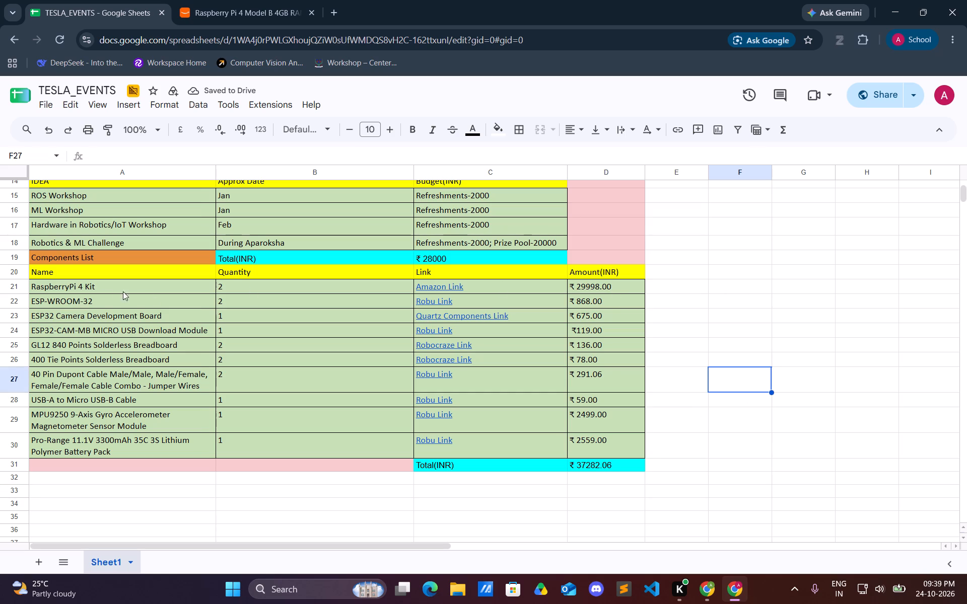
Copy the component name ESP-WROOM-32 from the sheet and search Amazon.in for it.
double_click(93, 305)
drag(95, 303, 33, 301)
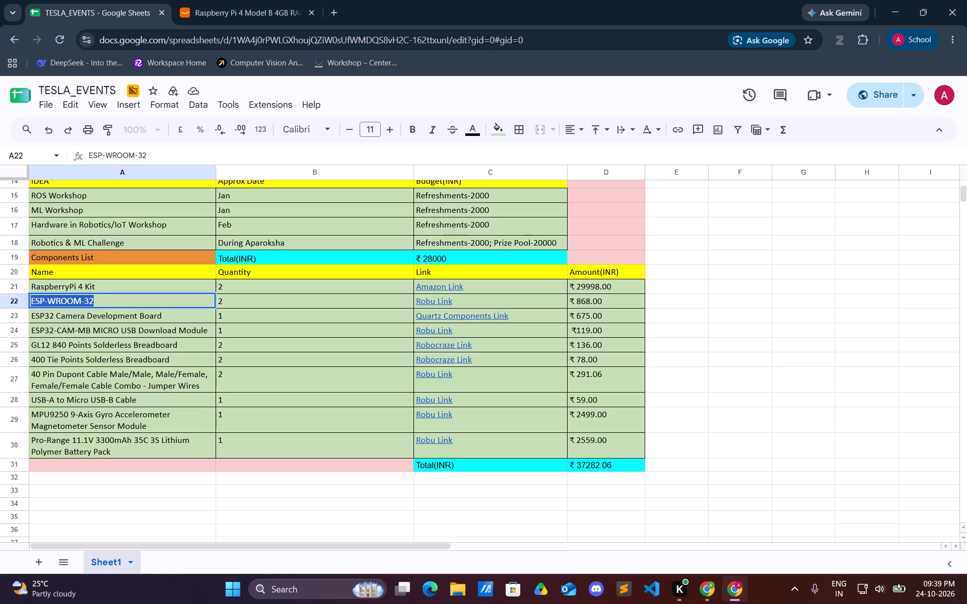
drag(33, 301, 32, 301)
key(ctrl+c)
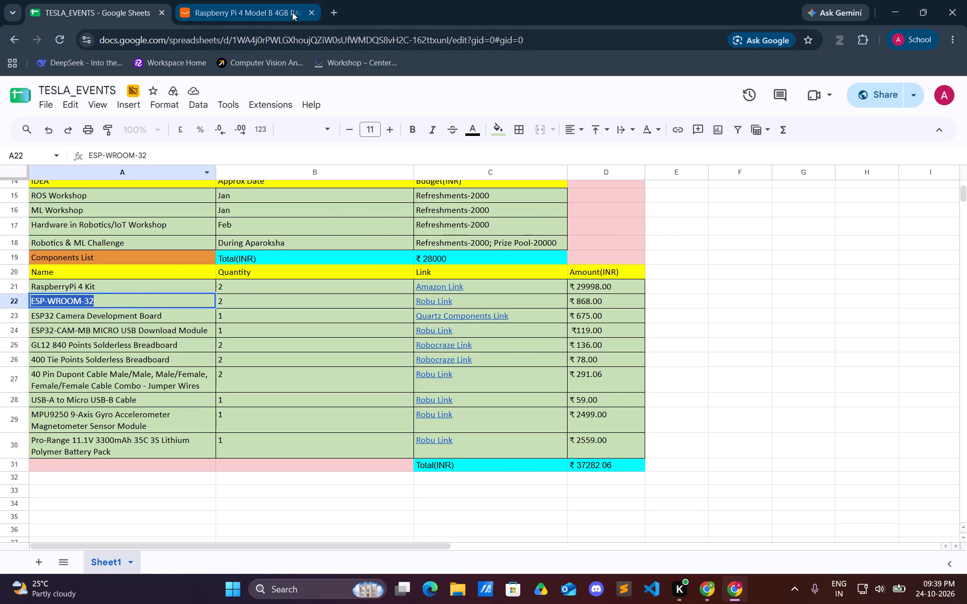
click(292, 12)
drag(377, 90, 313, 94)
key(ctrl+v)
key(Return)
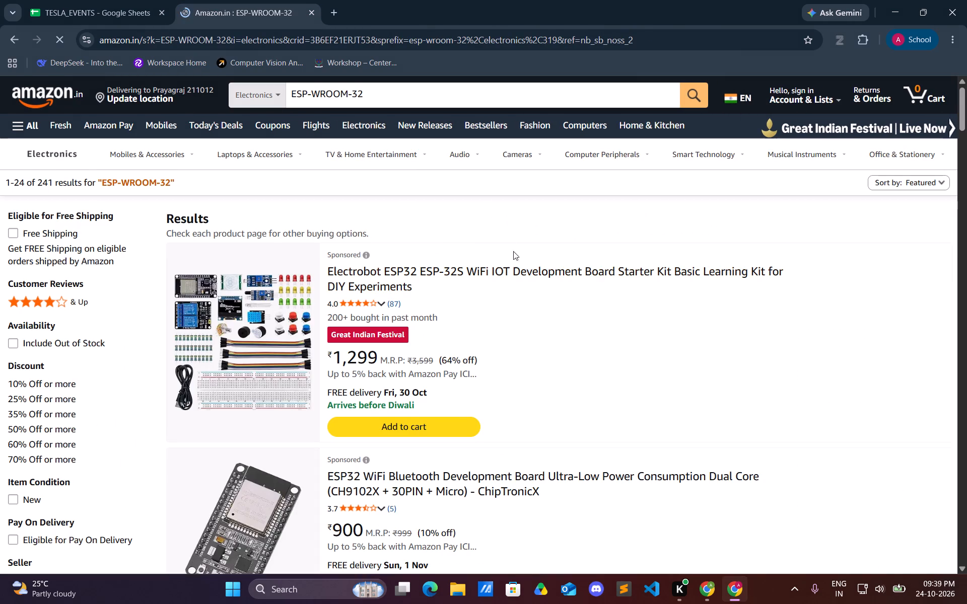
Examine the ESP-WROOM-32 listings and prices on Amazon.in and compare them with the component's row in the spreadsheet.
scroll(531, 280, down, 2)
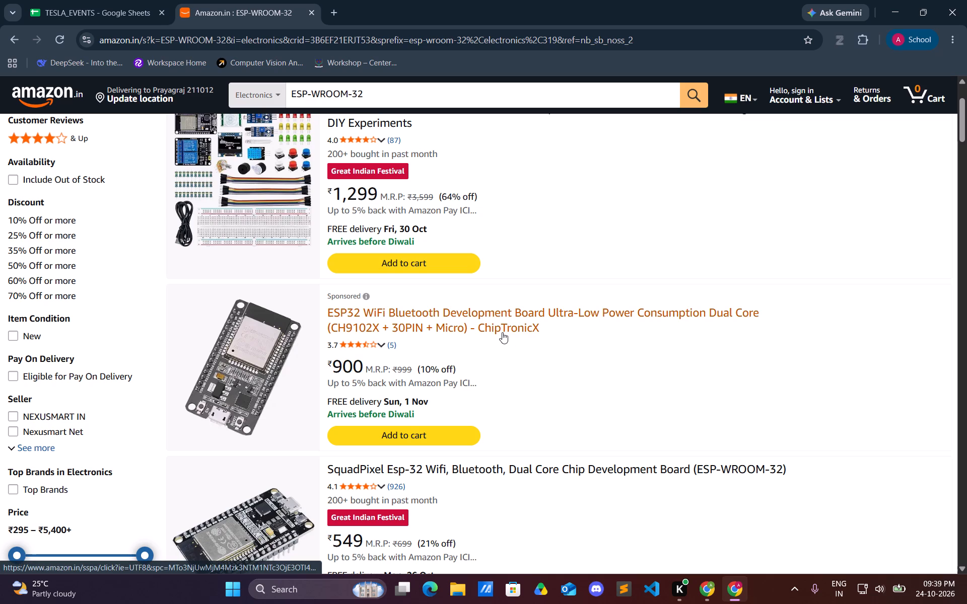
scroll(503, 335, down, 2)
scroll(560, 429, down, 2)
scroll(547, 409, up, 1)
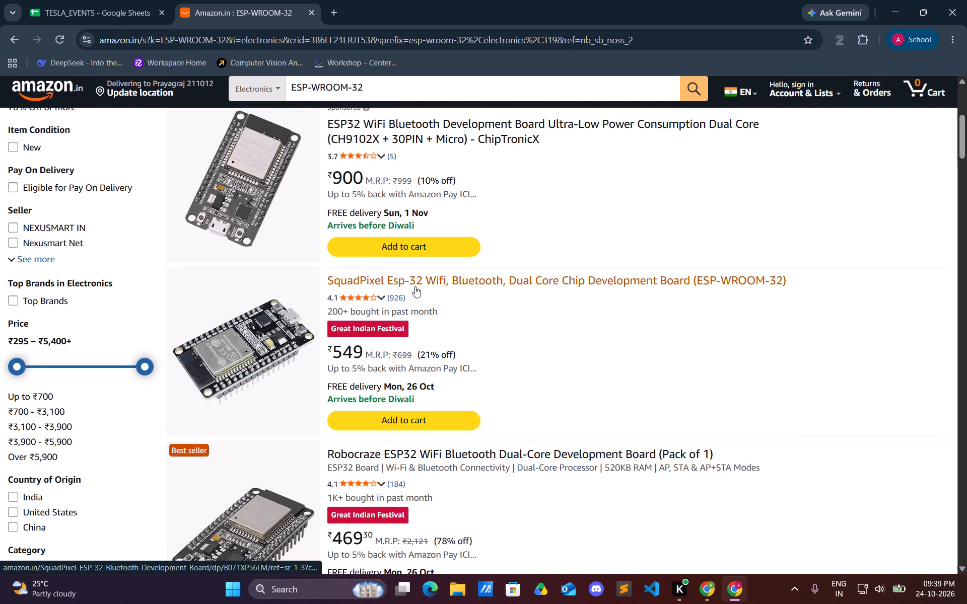
scroll(528, 360, down, 1)
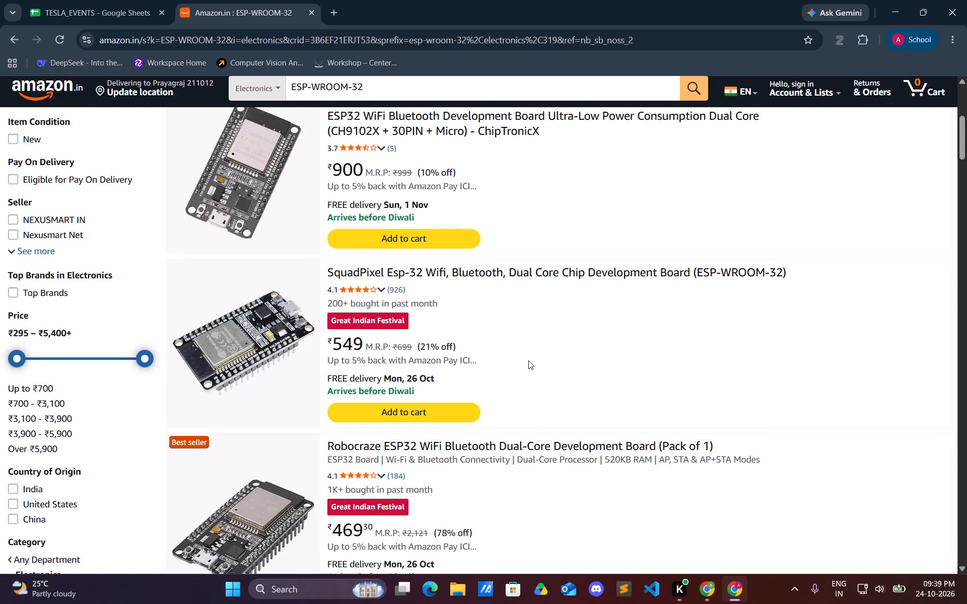
scroll(528, 360, down, 5)
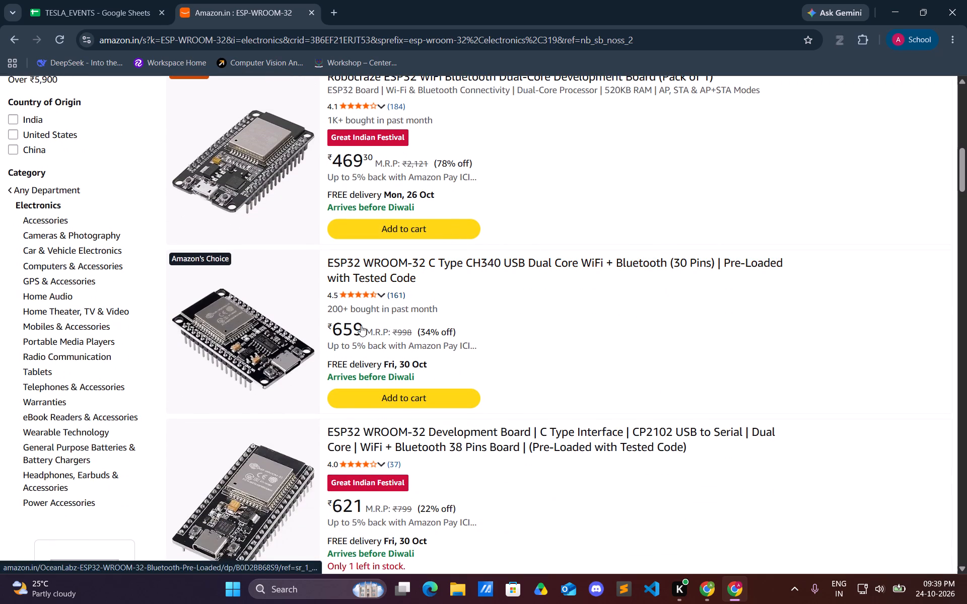
scroll(528, 354, up, 1)
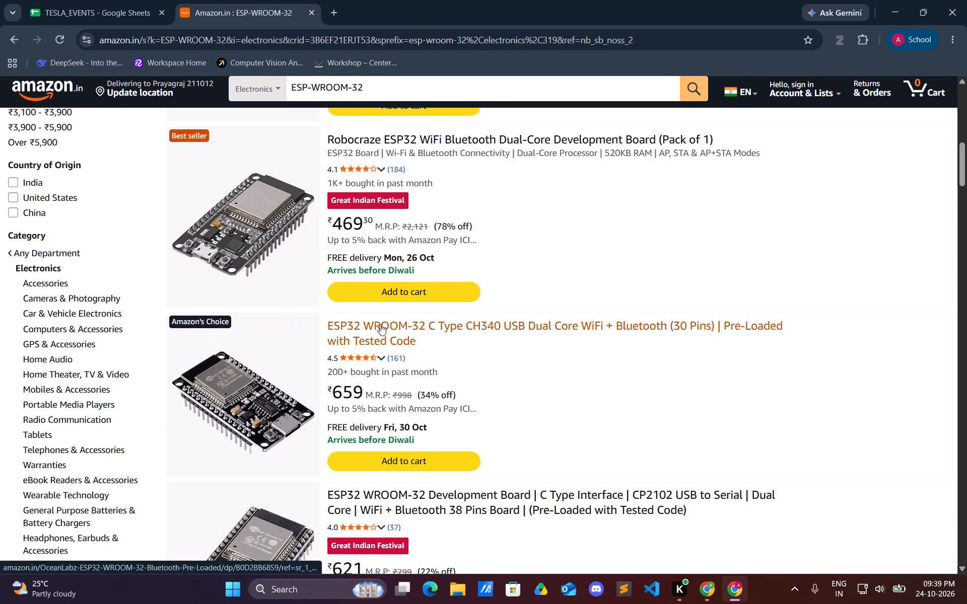
click(90, 0)
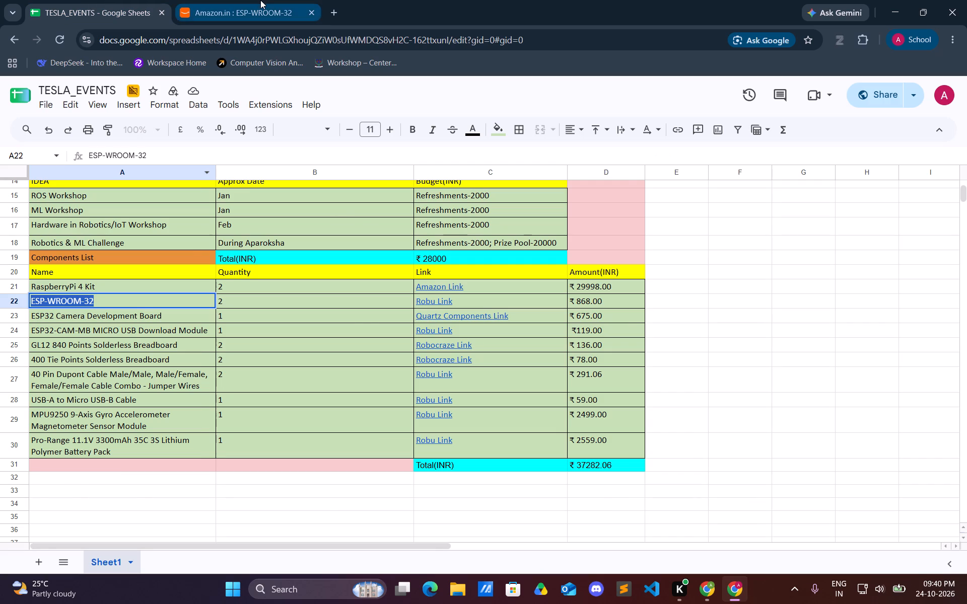
Open the Robu link in the ESP-WROOM-32 row and compare that product with the Amazon.in listings.
click(260, 0)
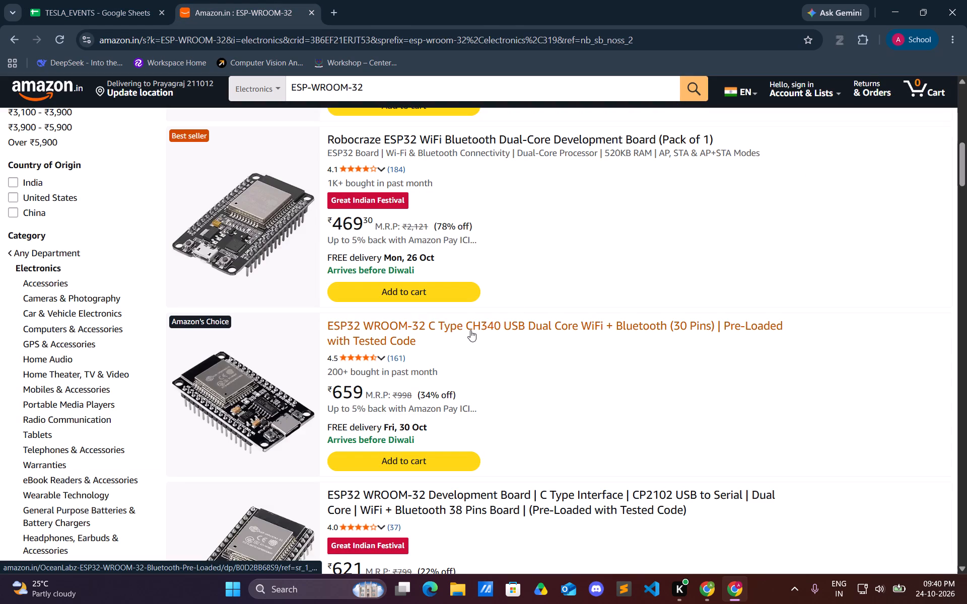
click(105, 4)
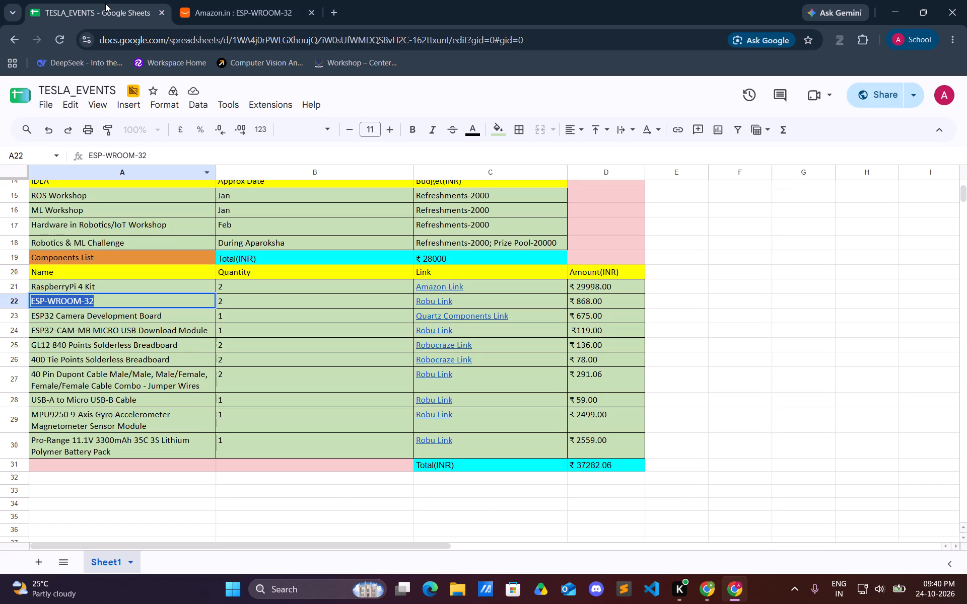
click(433, 304)
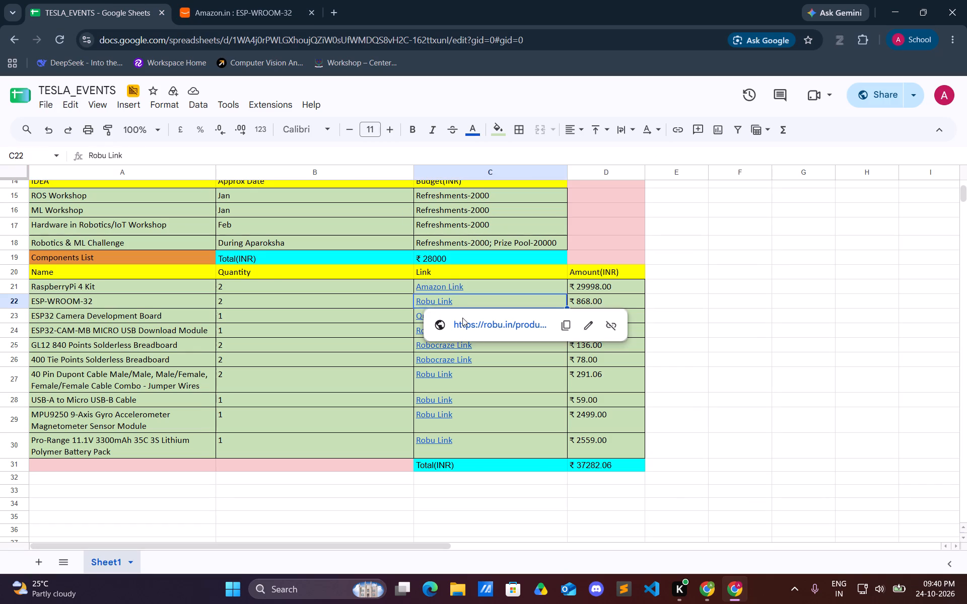
click(470, 323)
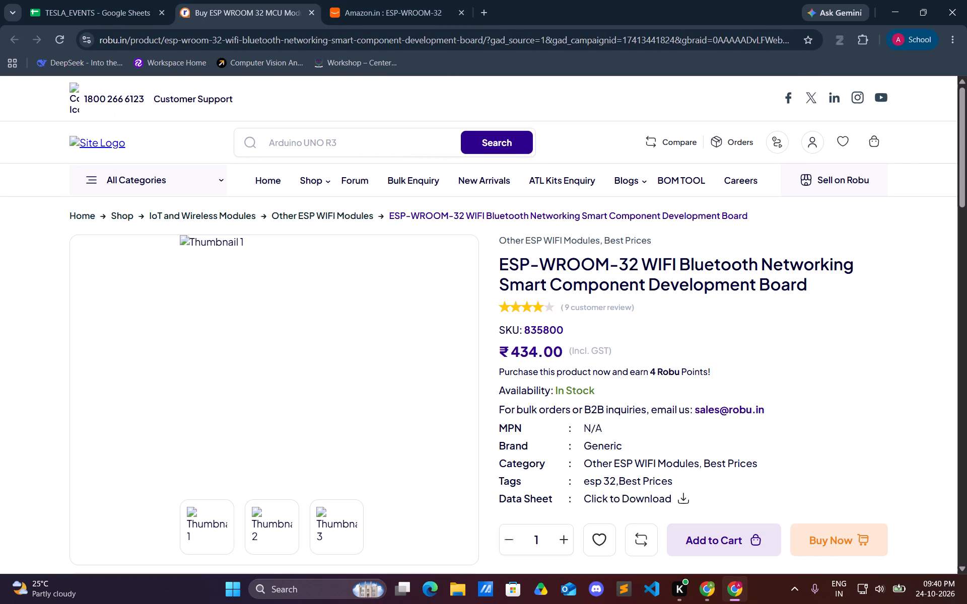
click(399, 0)
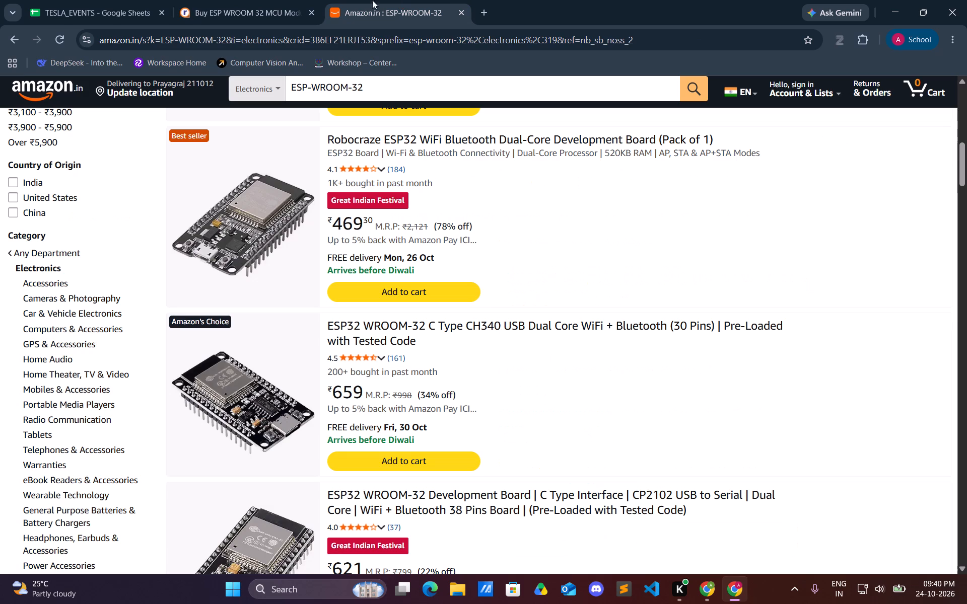
click(259, 0)
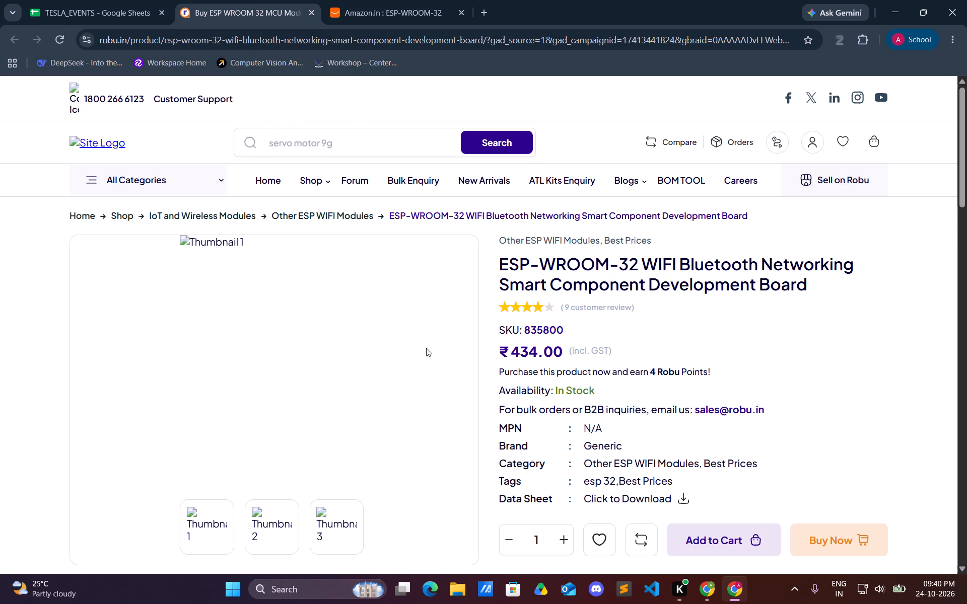
Examine the Robu ESP-WROOM-32 page's description, features and package contents, and close it to return to the Amazon.in results.
scroll(579, 421, down, 5)
scroll(424, 387, down, 5)
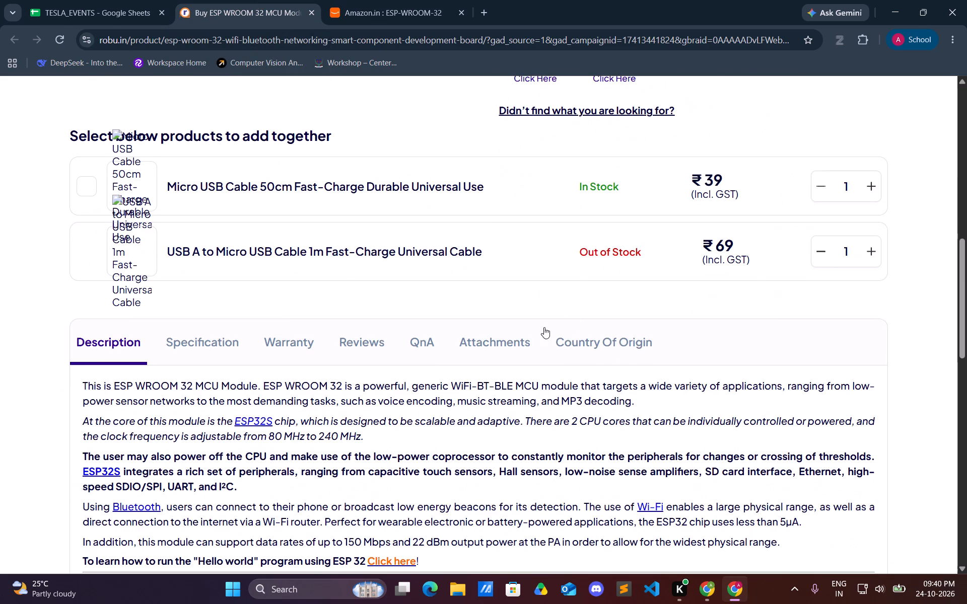
scroll(589, 284, down, 1)
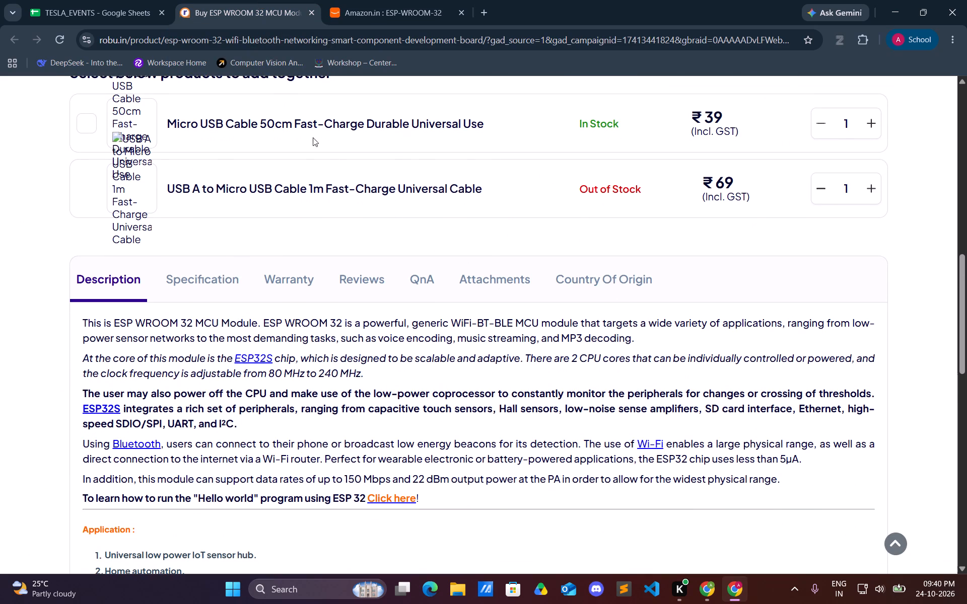
scroll(392, 368, down, 8)
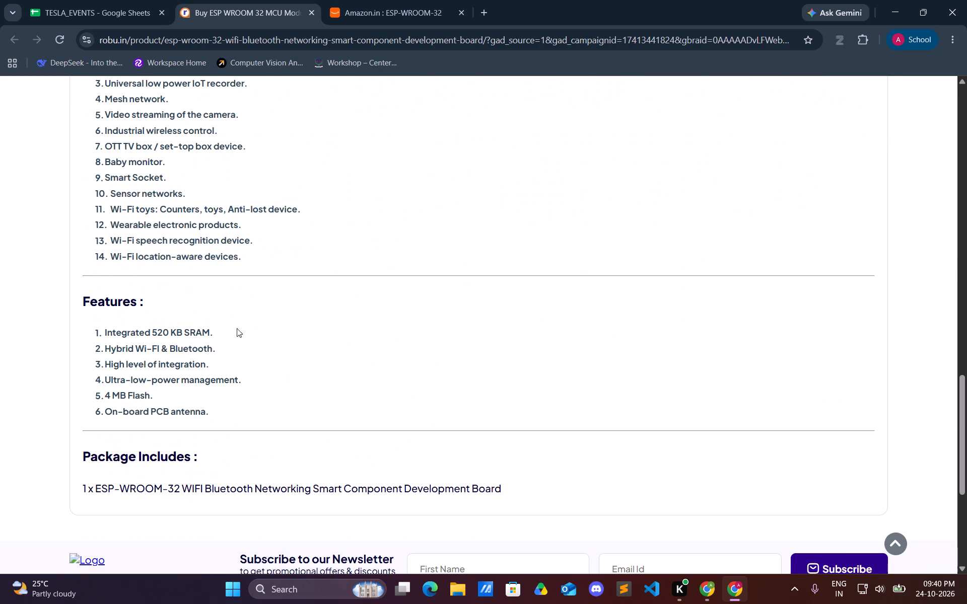
scroll(238, 401, down, 3)
scroll(292, 365, up, 5)
scroll(350, 321, down, 3)
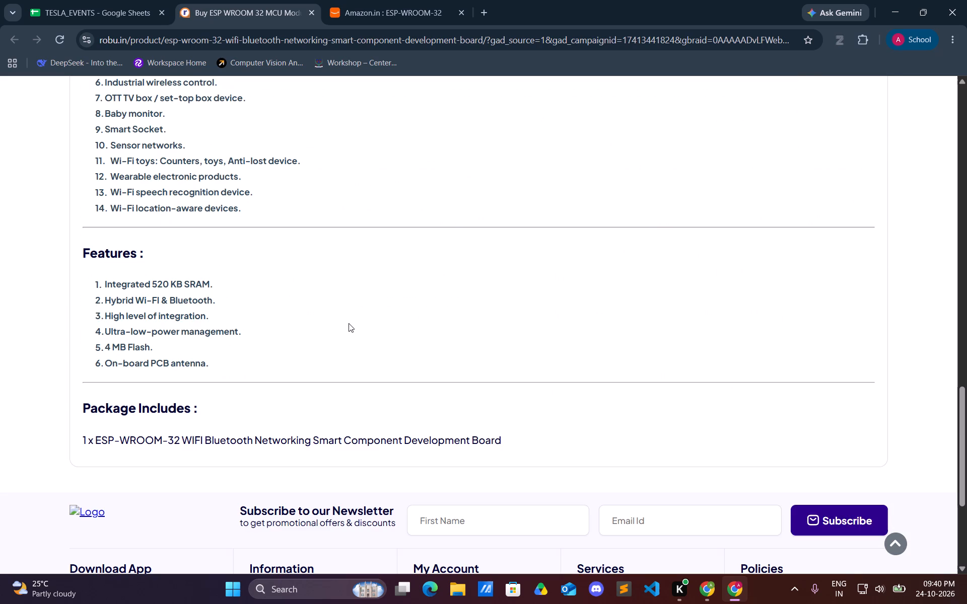
scroll(372, 334, up, 17)
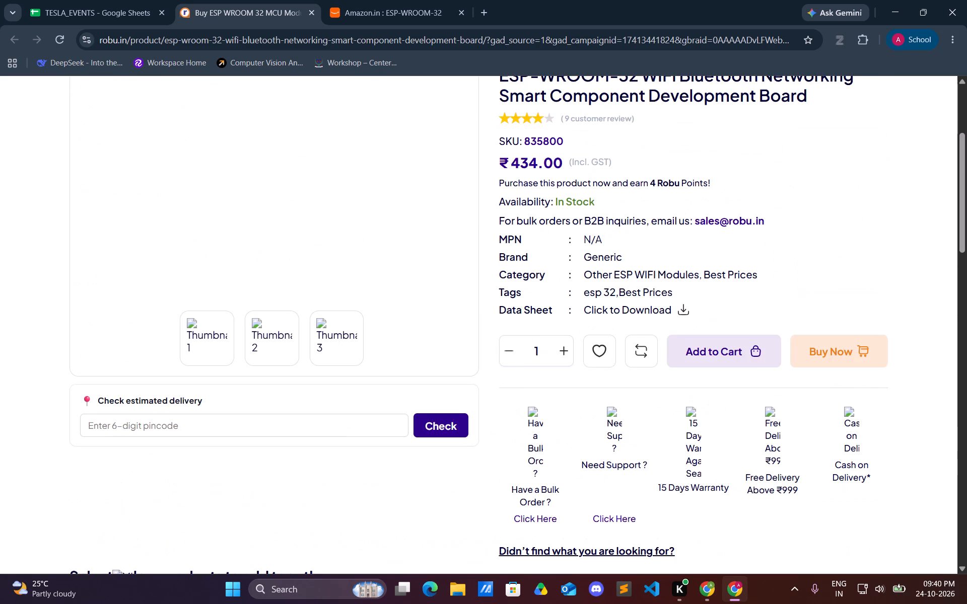
scroll(602, 252, up, 4)
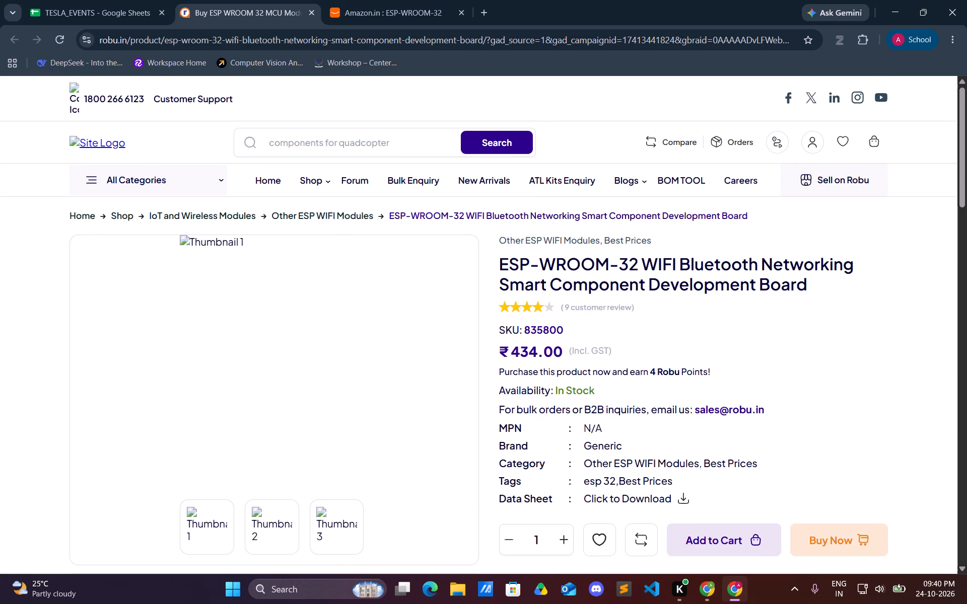
click(438, 0)
click(313, 11)
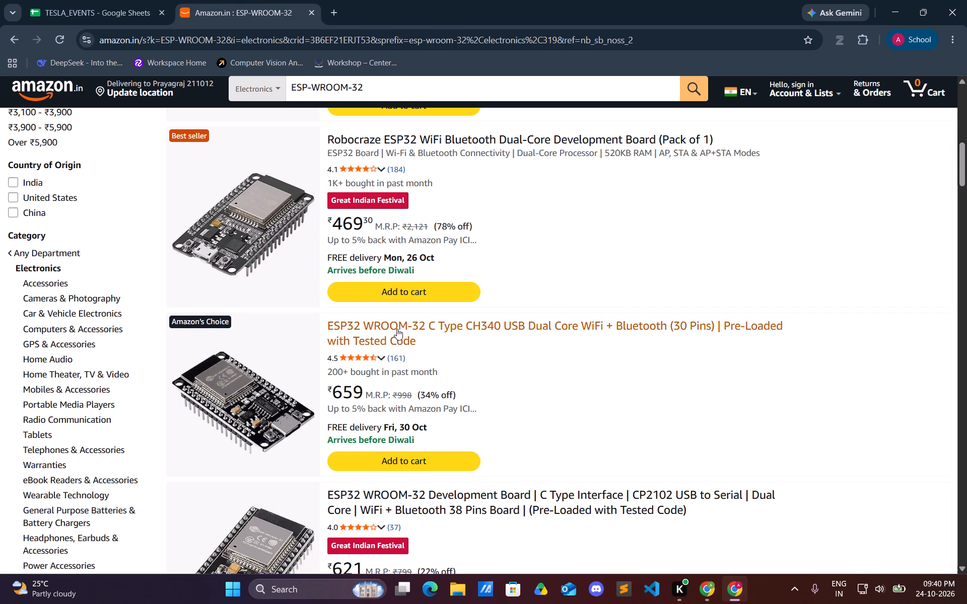
Open the OceanLabz ESP32 WROOM-32 C Type CH340 (30 Pins) listing, close the search results, and copy the product's share link.
click(397, 329)
click(310, 12)
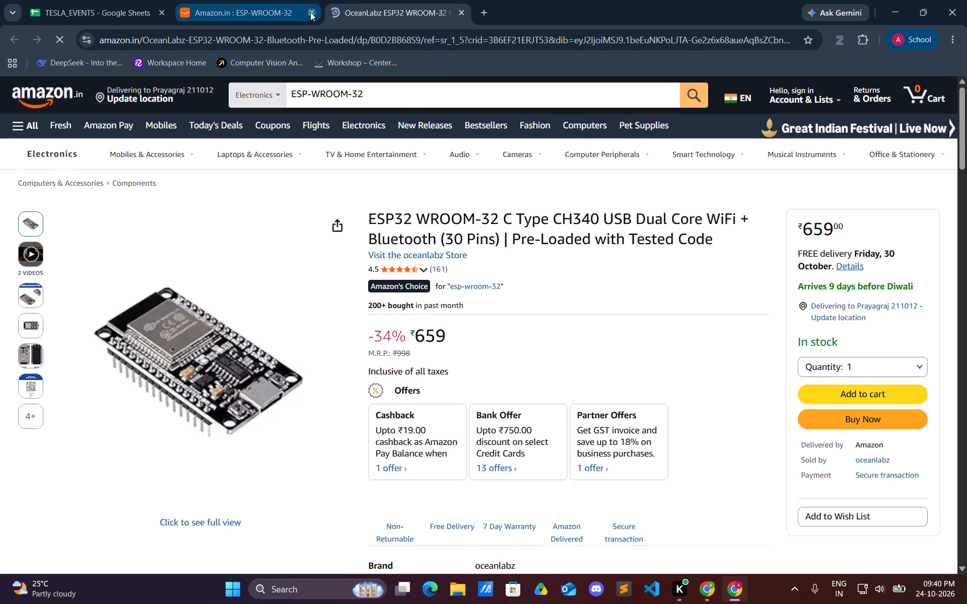
click(336, 220)
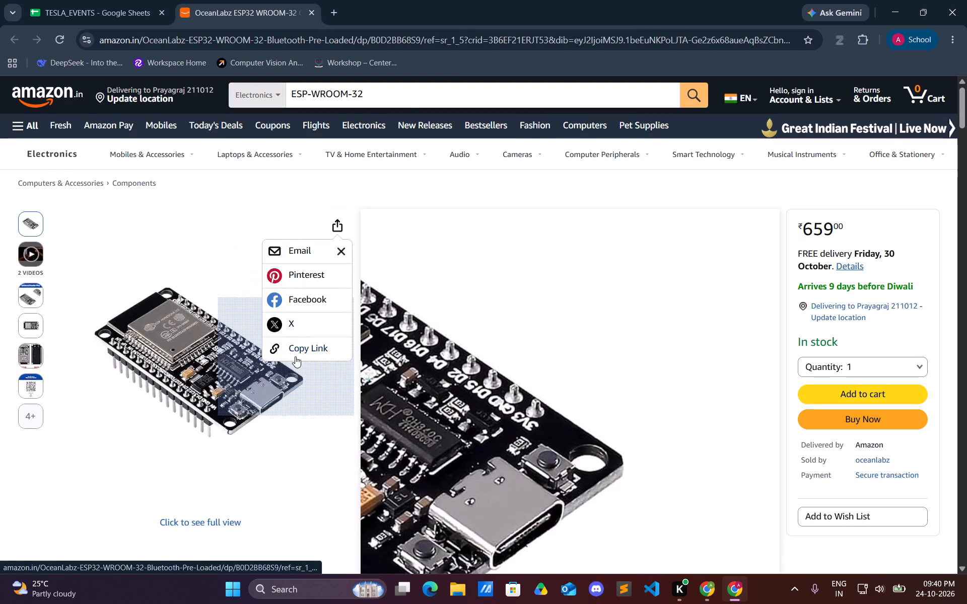
click(291, 350)
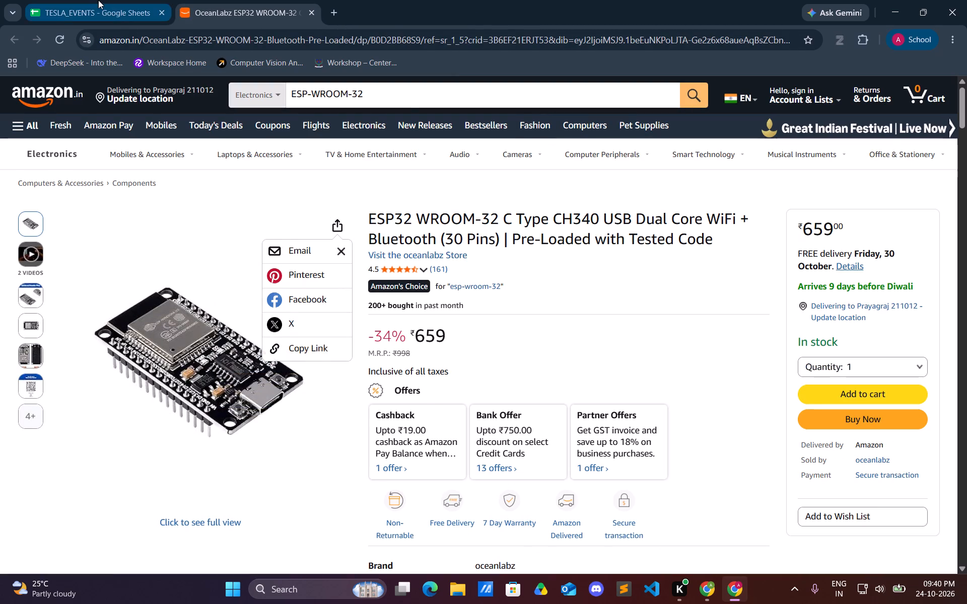
Replace the ESP-WROOM-32 row's link in the sheet with the copied Amazon address and change its text to Amazon Link.
click(98, 0)
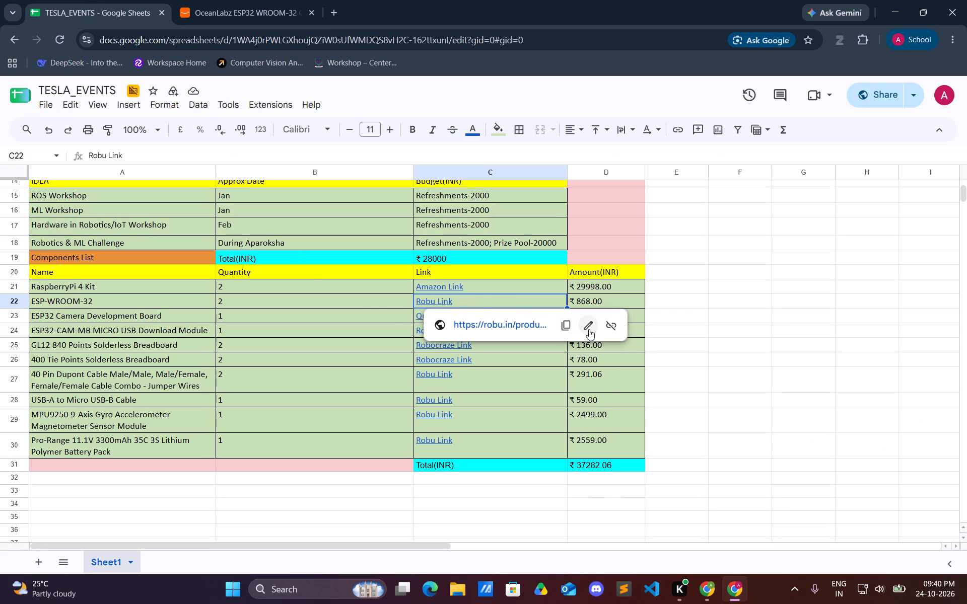
click(589, 329)
double_click(494, 358)
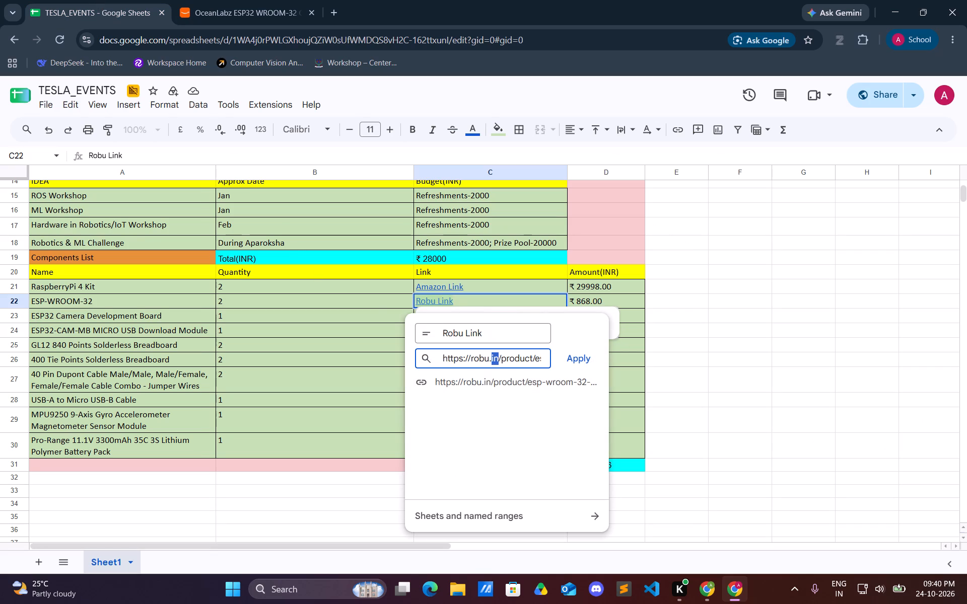
ctrl+triple_click(494, 358)
key(ctrl+v)
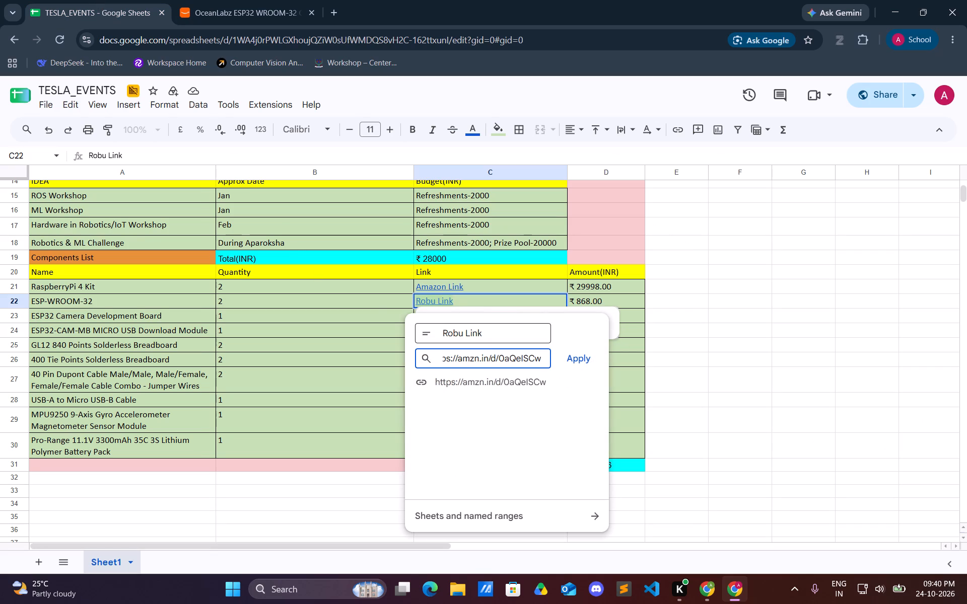
drag(462, 331, 424, 329)
text(Amazon)
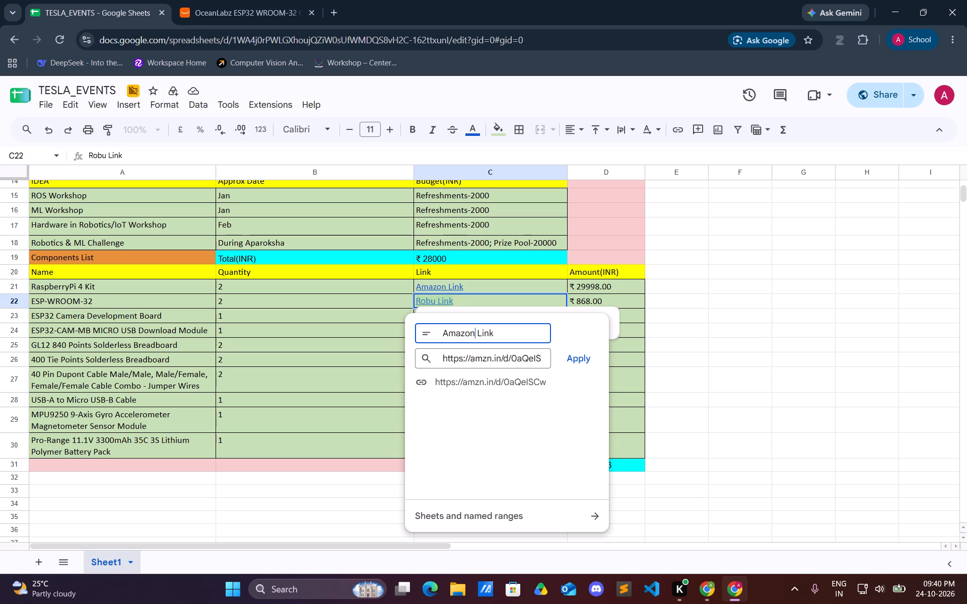
click(569, 363)
click(752, 369)
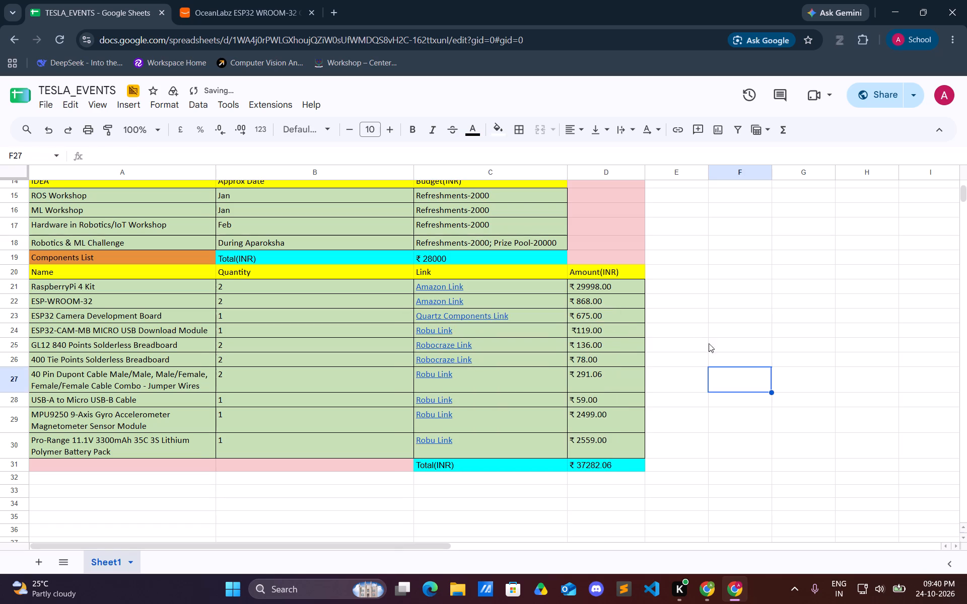
Check the price of the OceanLabz ESP32 WROOM-32 on its Amazon.in product page.
click(584, 301)
click(279, 30)
click(265, 15)
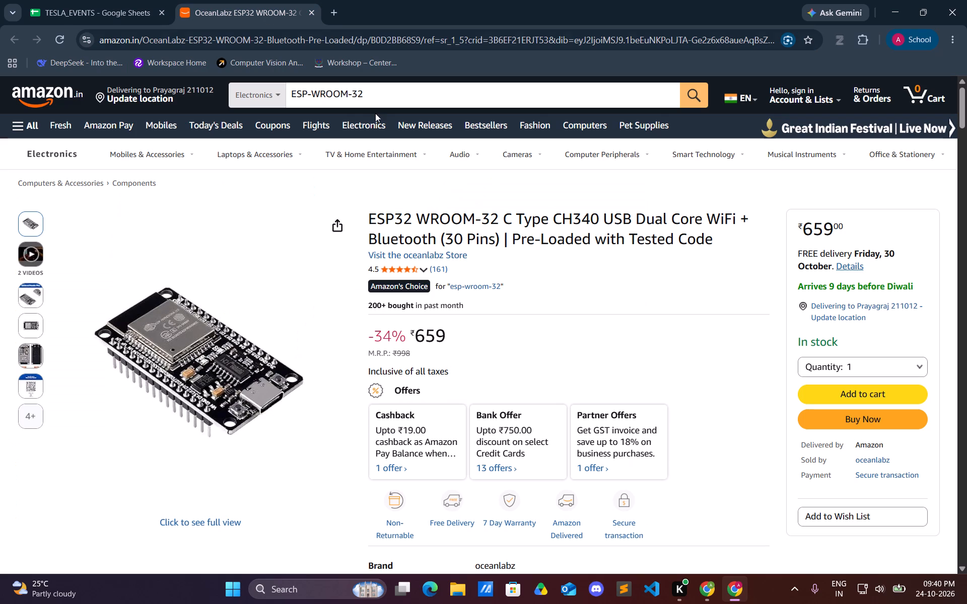
click(451, 335)
click(505, 346)
drag(416, 341, 456, 341)
click(456, 341)
click(174, 0)
click(124, 0)
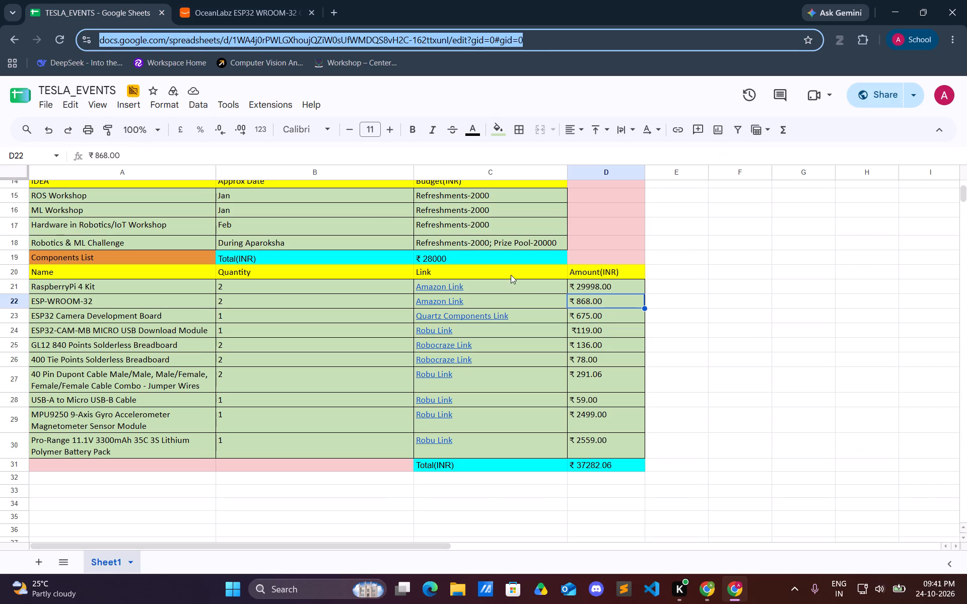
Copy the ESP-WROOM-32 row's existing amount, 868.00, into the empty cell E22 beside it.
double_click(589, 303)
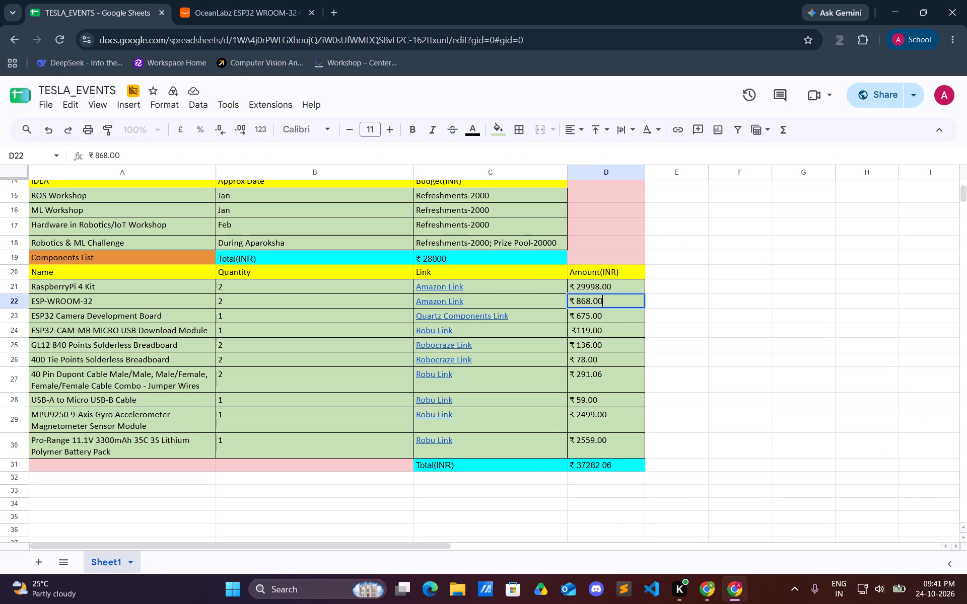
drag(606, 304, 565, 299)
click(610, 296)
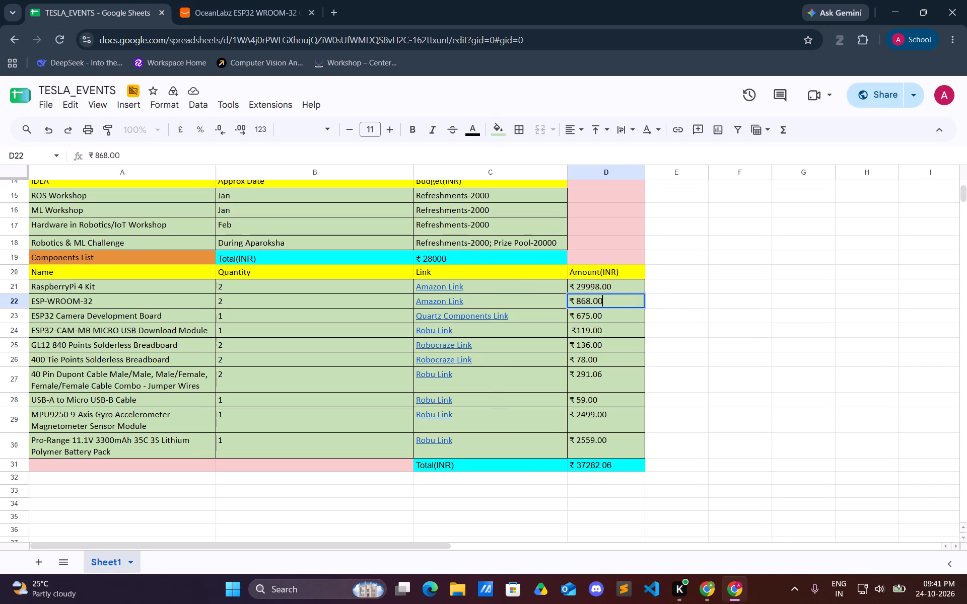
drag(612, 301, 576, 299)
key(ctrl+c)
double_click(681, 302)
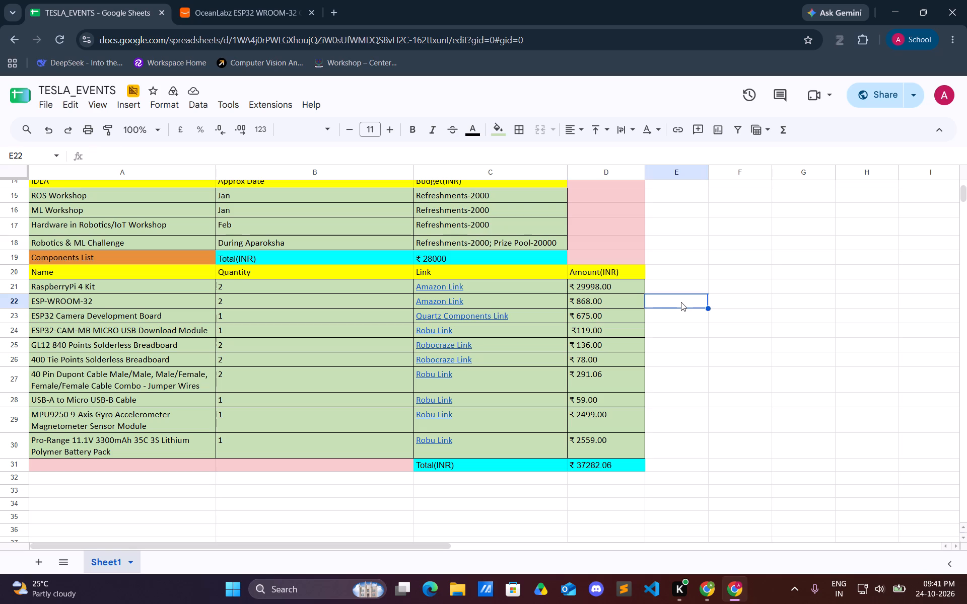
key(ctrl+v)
Set the ESP-WROOM-32 amount in D22 to ₹ 1318.00.
click(597, 299)
double_click(606, 301)
drag(602, 301, 577, 297)
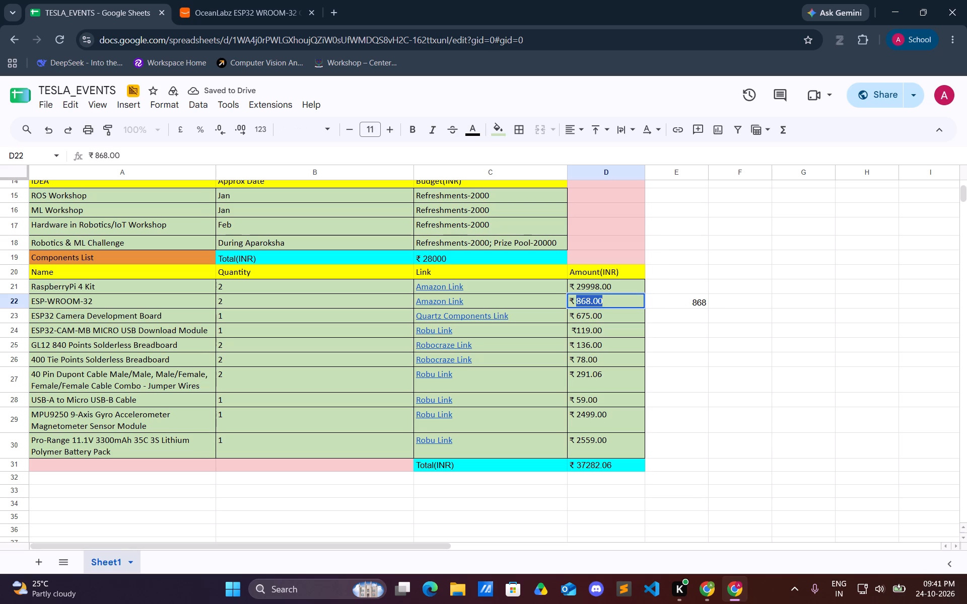
text(1318.00)
click(740, 349)
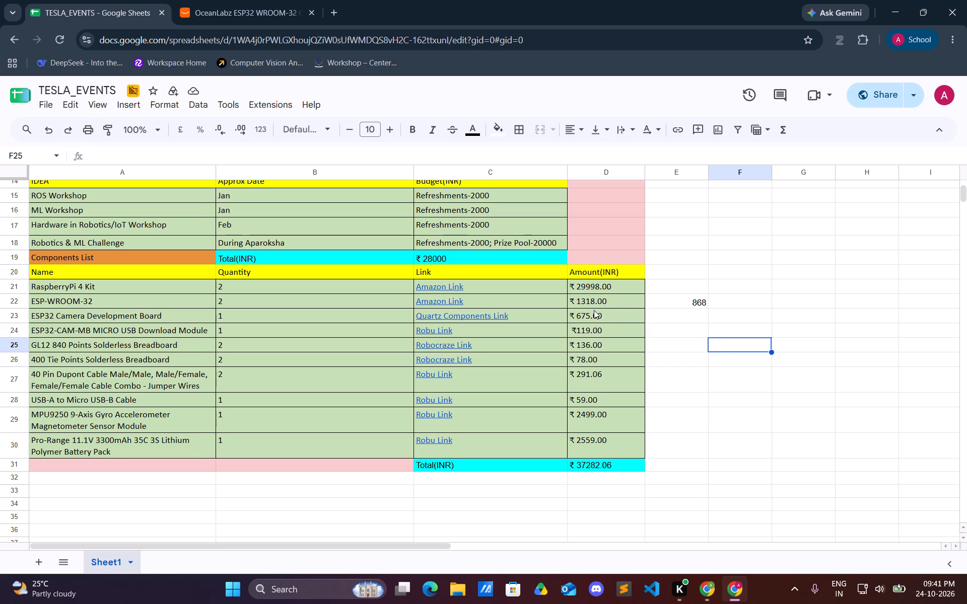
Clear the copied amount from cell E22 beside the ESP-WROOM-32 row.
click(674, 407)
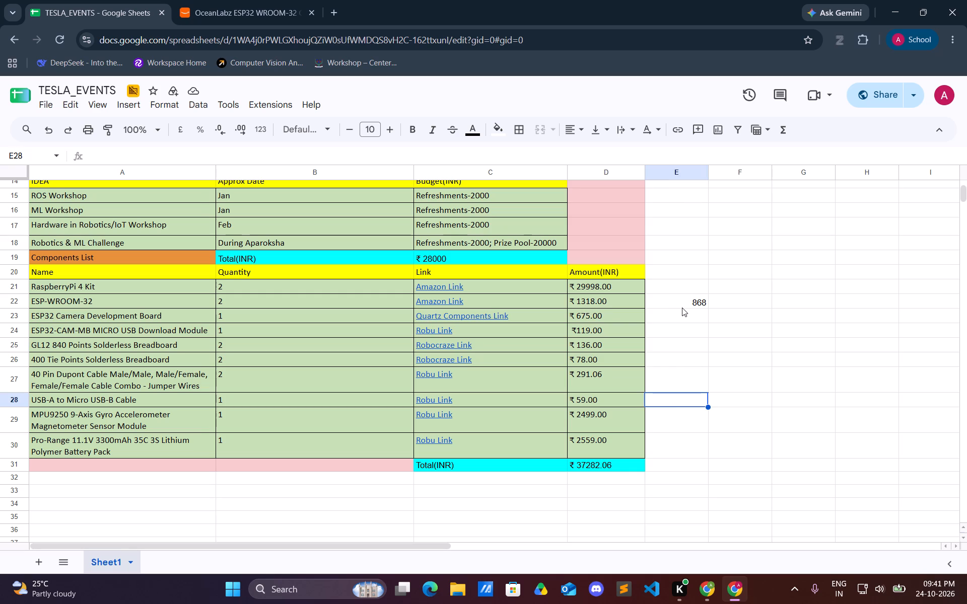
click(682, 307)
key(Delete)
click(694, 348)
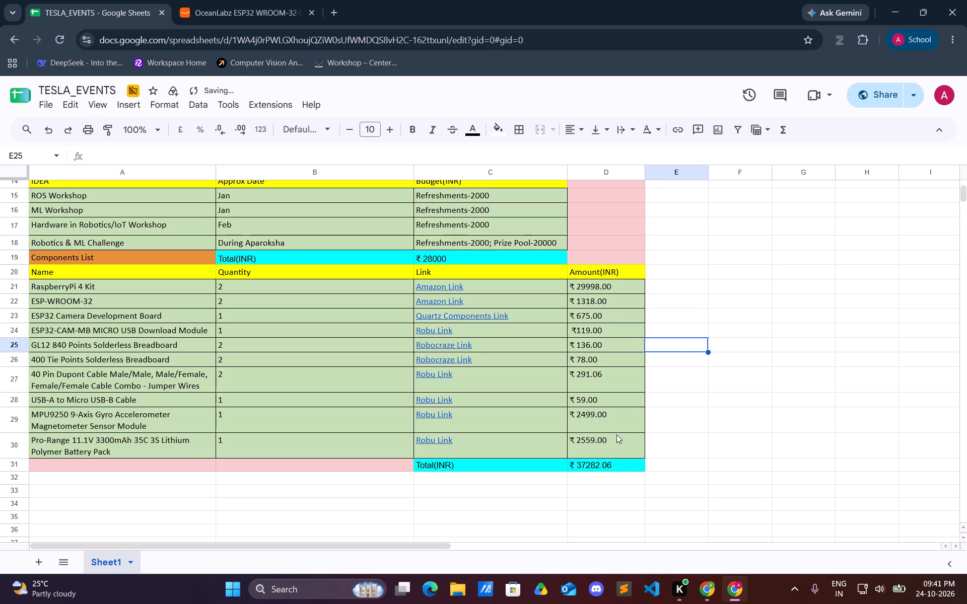
Set the Components List's Total(INR) in D31 to ₹ 37732.06.
double_click(600, 463)
click(597, 466)
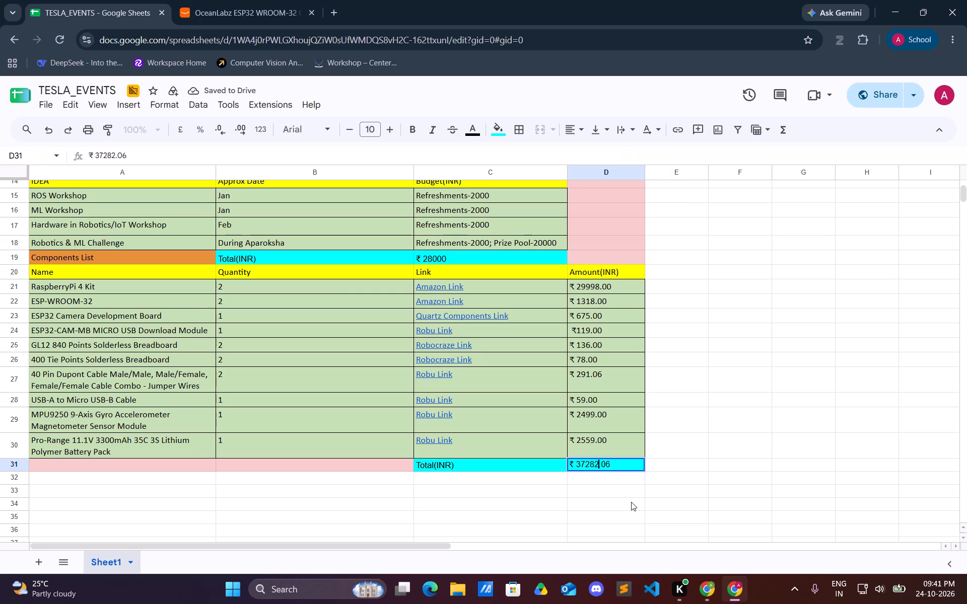
key(Left)
key(BackSpace)
key(3)
key(Left)
key(BackSpace)
key(7)
click(680, 428)
click(754, 472)
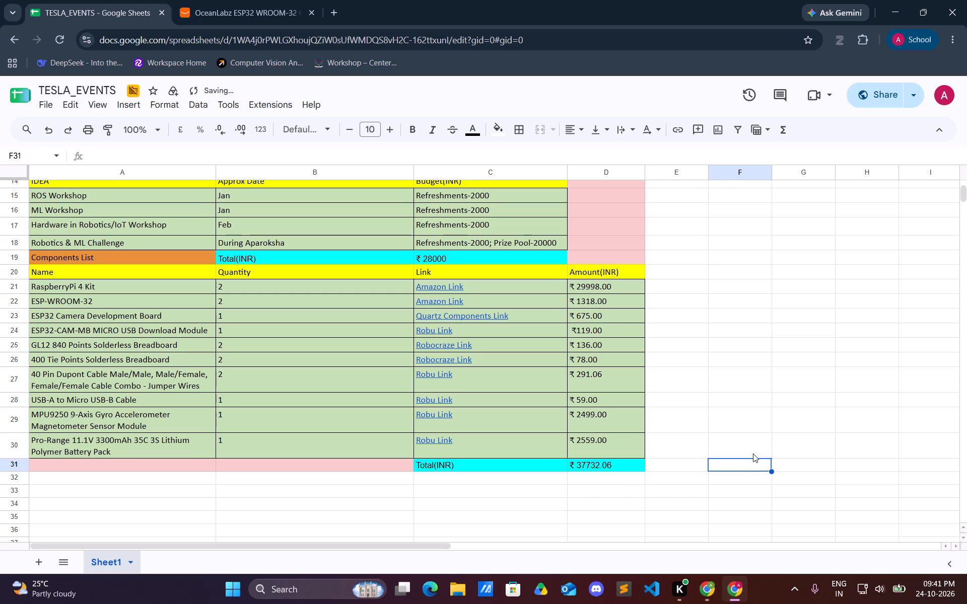
click(692, 349)
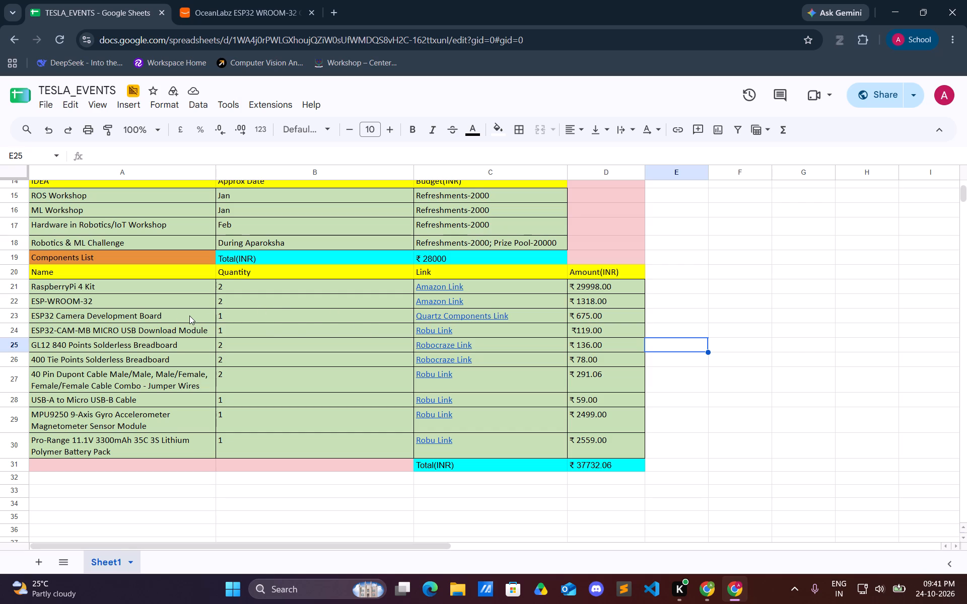
Copy the component name ESP32 Camera Development Board from the sheet and search Amazon.in for it.
double_click(164, 314)
drag(164, 314, 81, 309)
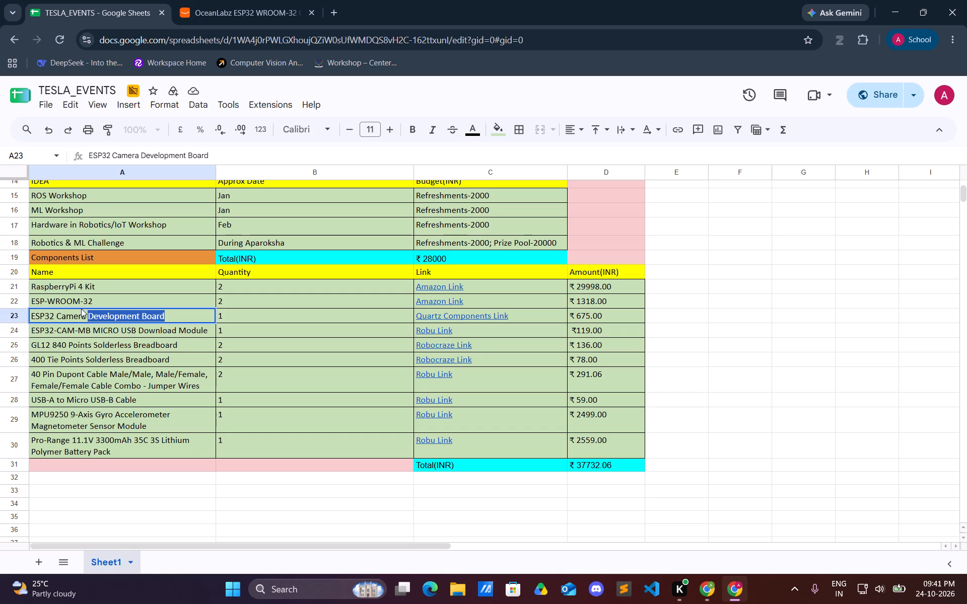
drag(81, 309, 29, 307)
key(ctrl+c)
click(224, 1)
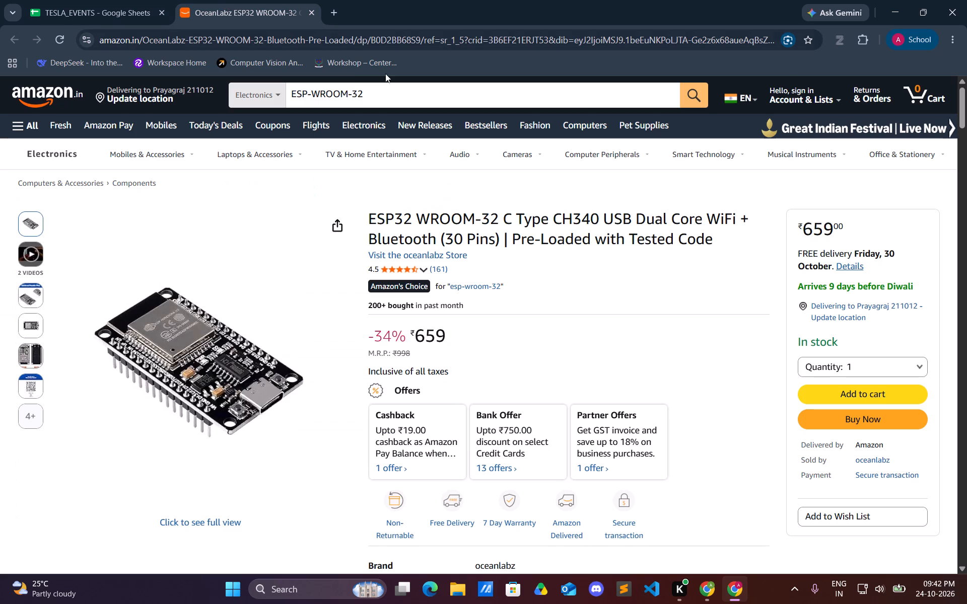
drag(405, 89, 259, 91)
key(ctrl+v)
key(Return)
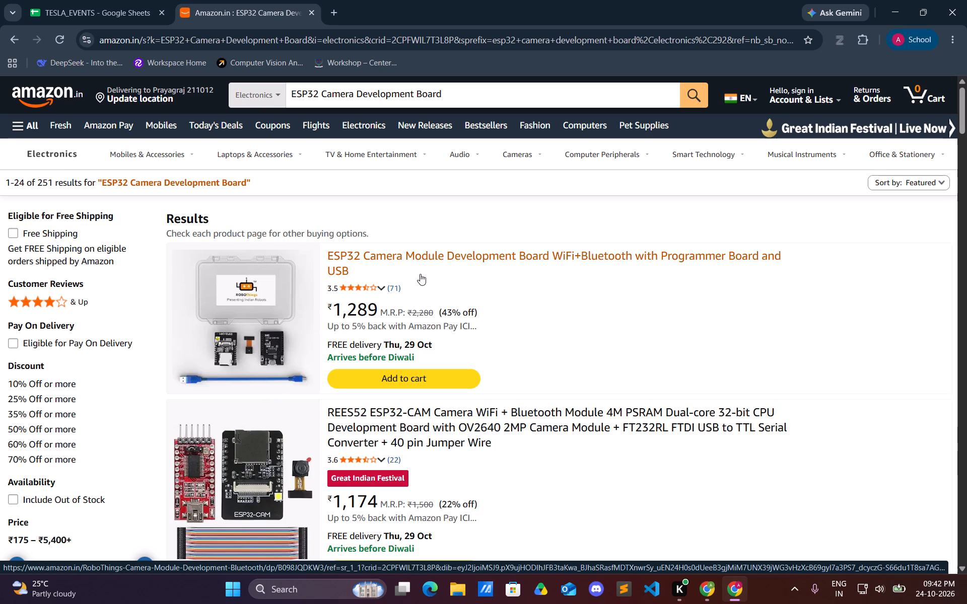
Find the IDUINO ESP32 S-CAM-CH340 listing in the Amazon results and examine its product photos against the sheet's components.
scroll(507, 298, down, 5)
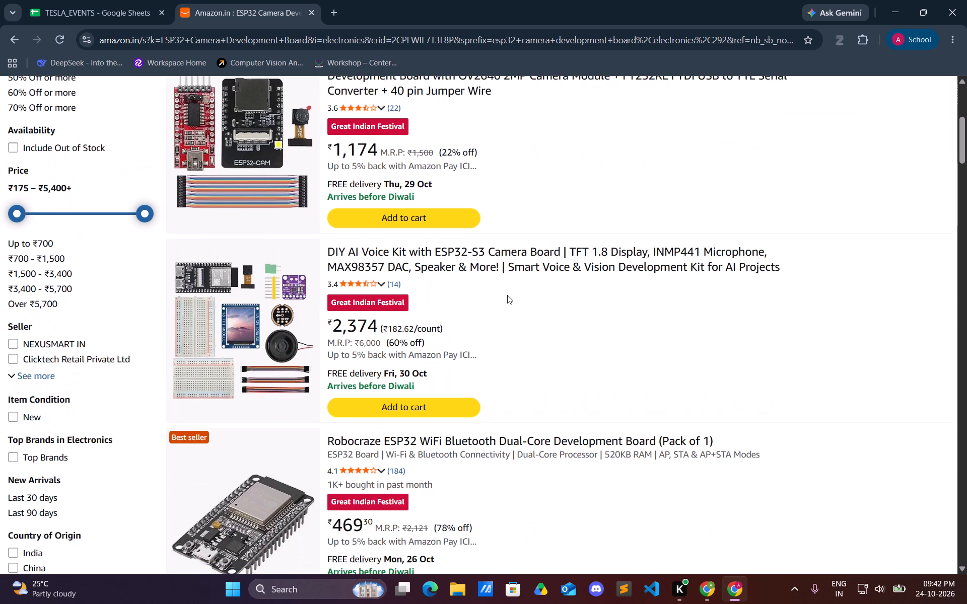
scroll(507, 300, down, 4)
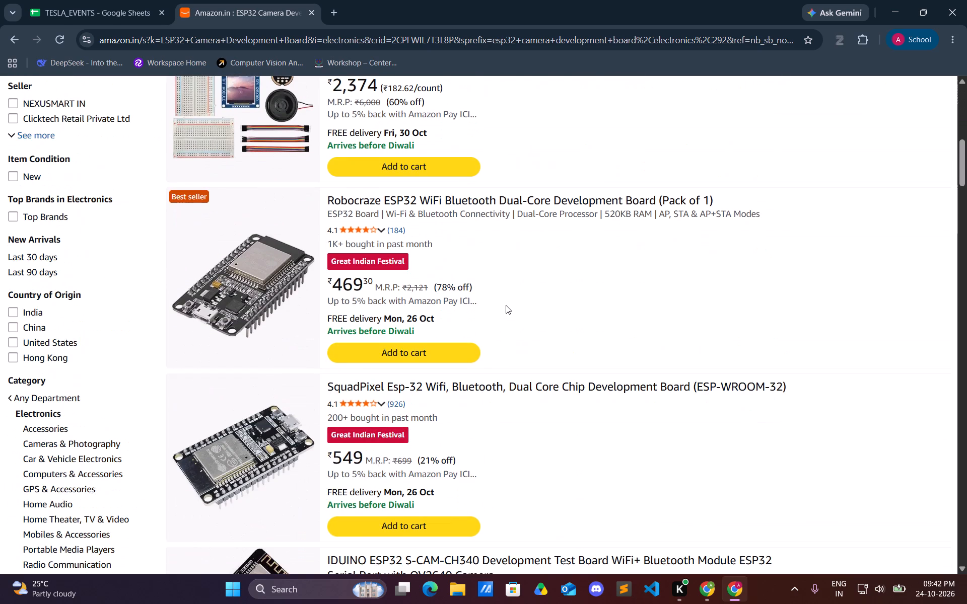
scroll(505, 308, down, 2)
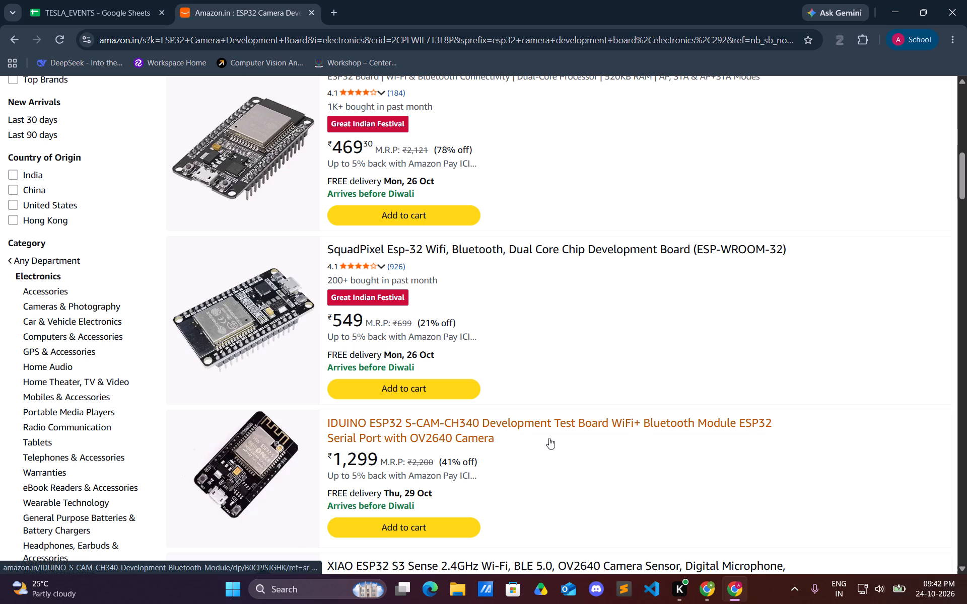
click(522, 419)
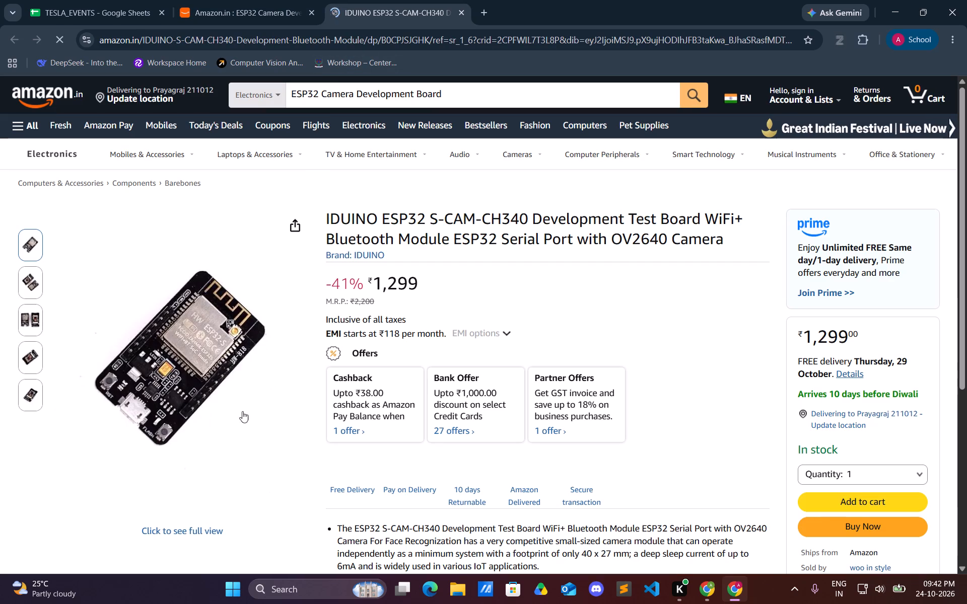
click(27, 247)
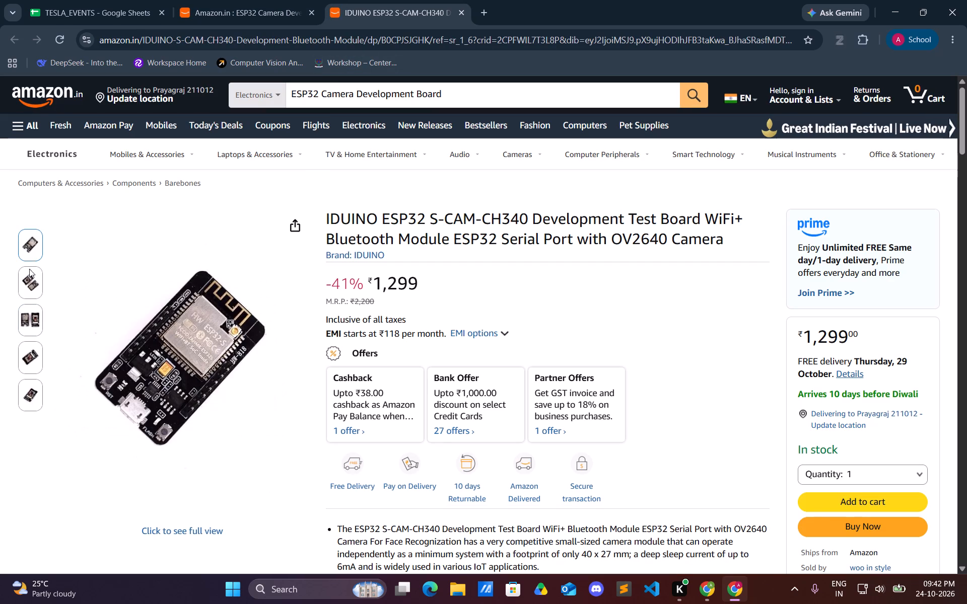
click(29, 272)
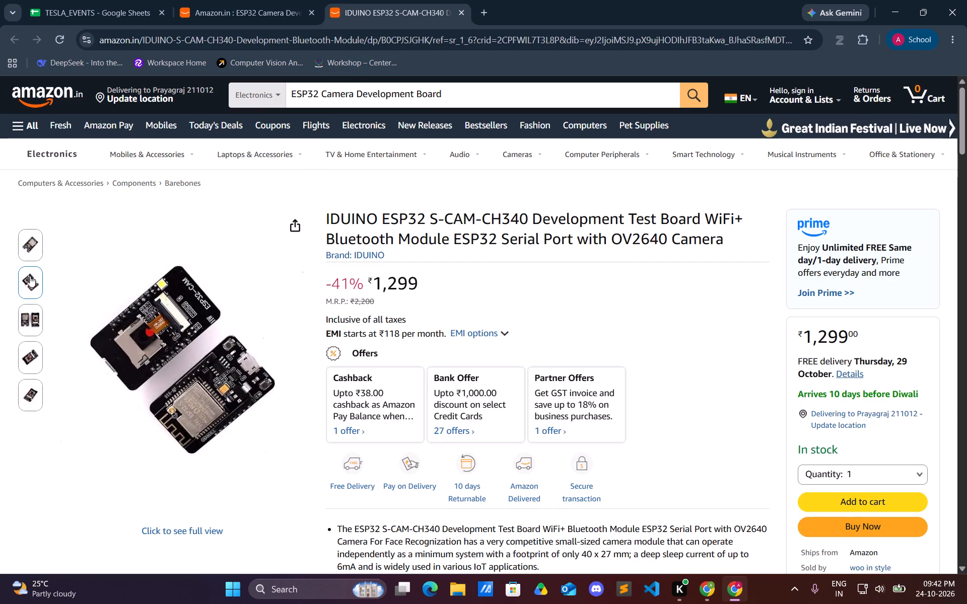
click(123, 0)
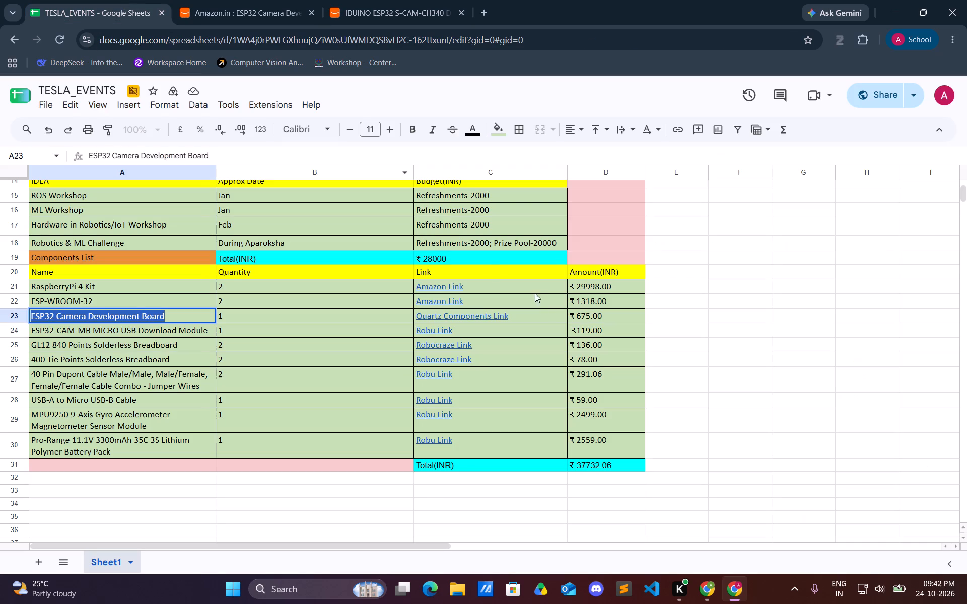
click(726, 326)
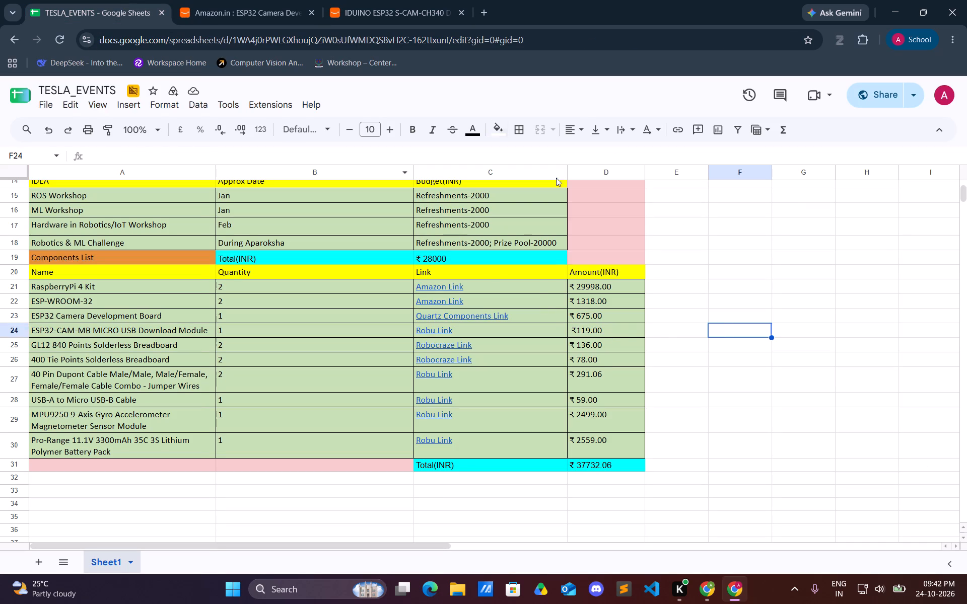
click(255, 0)
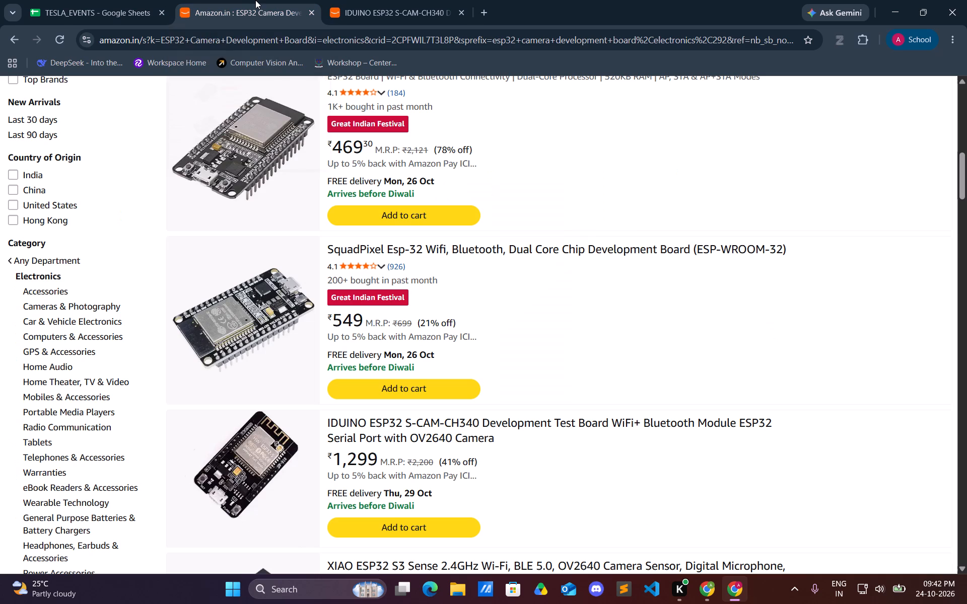
click(357, 4)
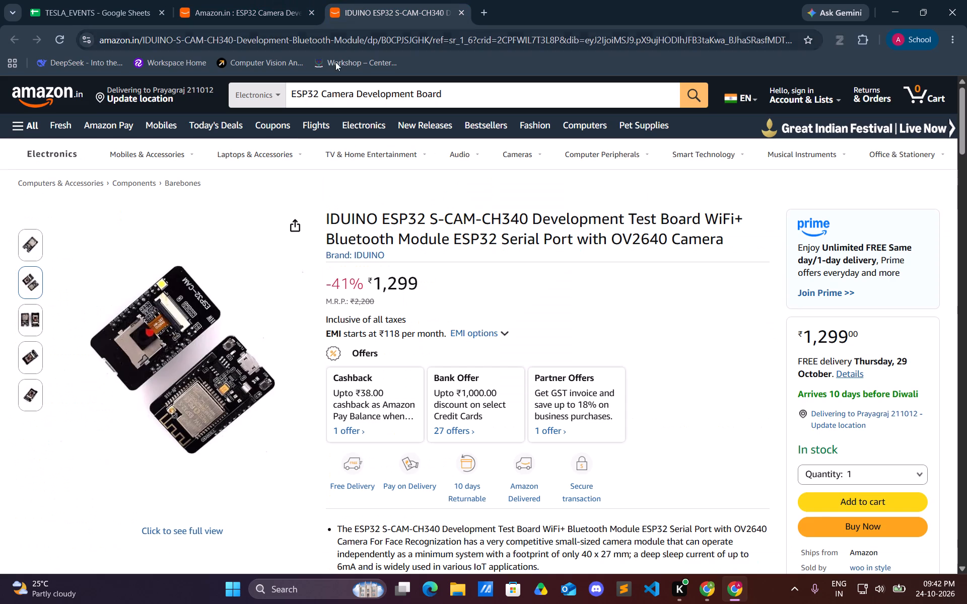
click(27, 320)
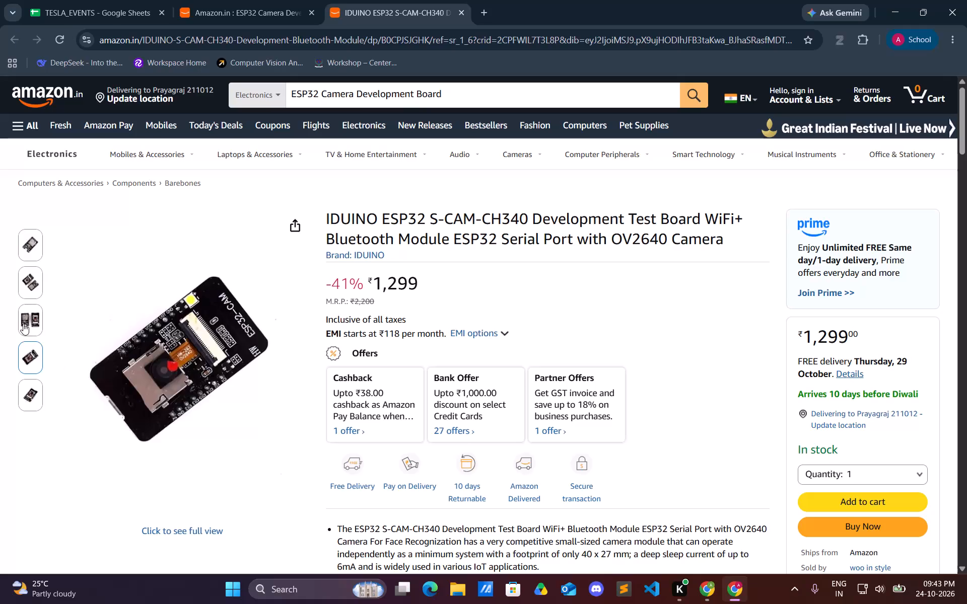
Open the Robu link for the ESP32-CAM-MB MICRO USB Download Module row, examine its product page and close it.
click(110, 2)
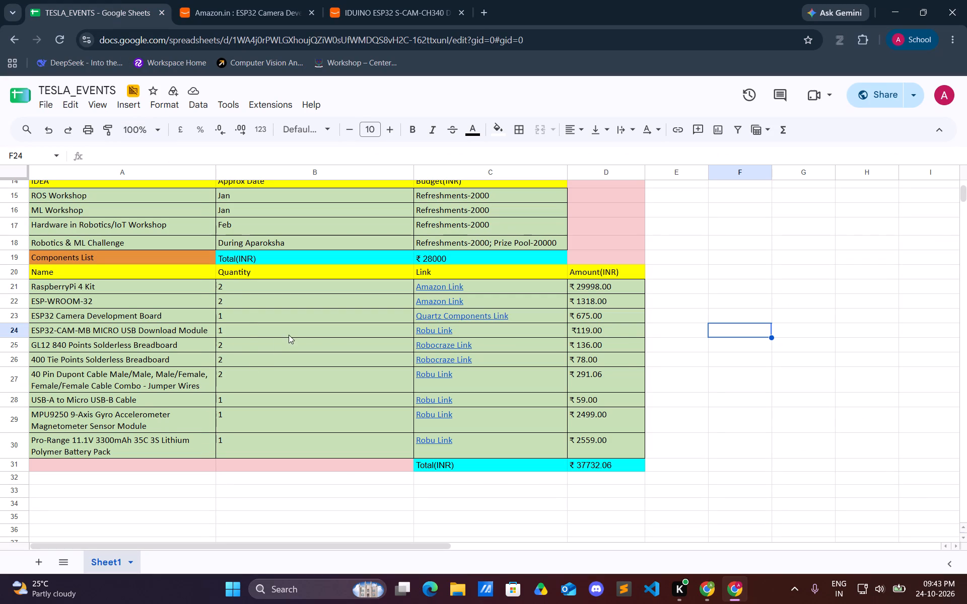
click(289, 335)
click(433, 330)
click(465, 347)
click(472, 353)
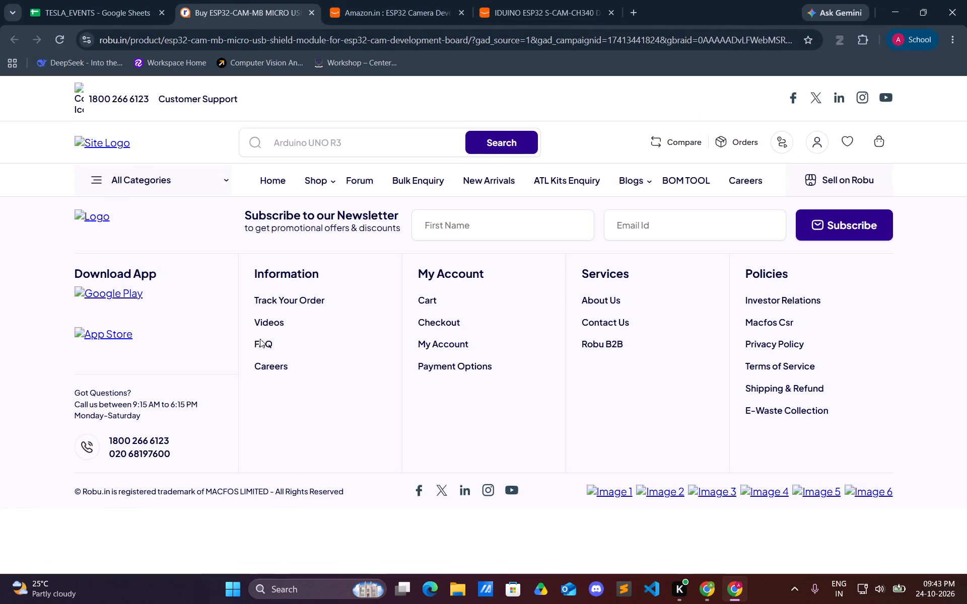
click(271, 387)
click(227, 502)
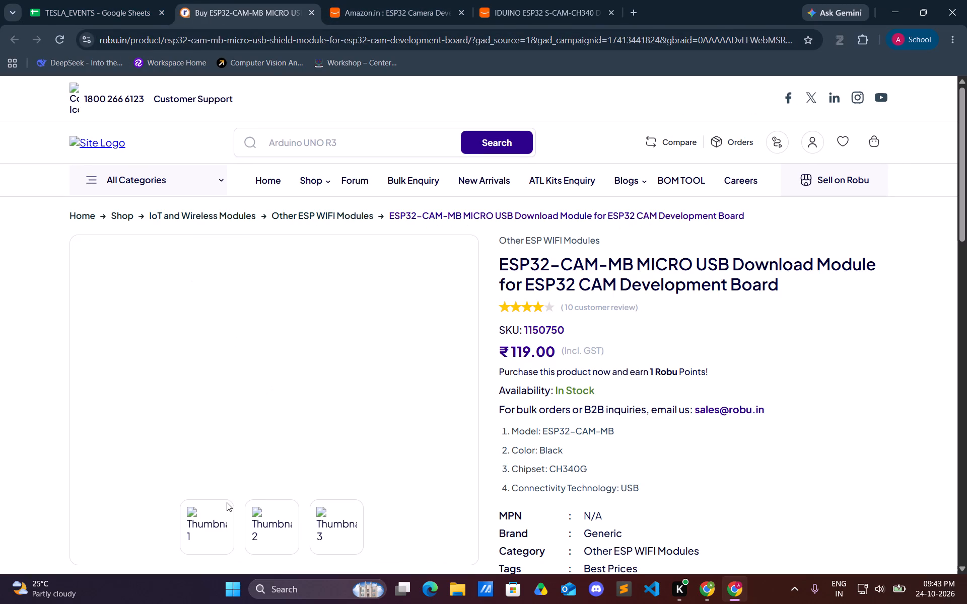
click(201, 520)
click(197, 519)
click(197, 342)
drag(191, 299, 191, 292)
click(189, 239)
click(225, 269)
drag(214, 259, 194, 254)
drag(171, 244, 171, 246)
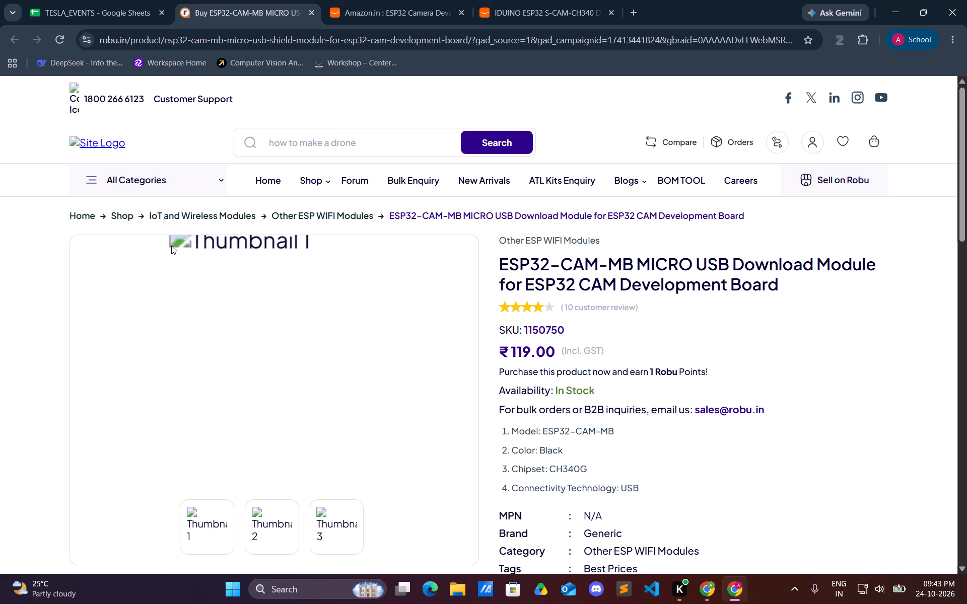
drag(171, 246, 245, 262)
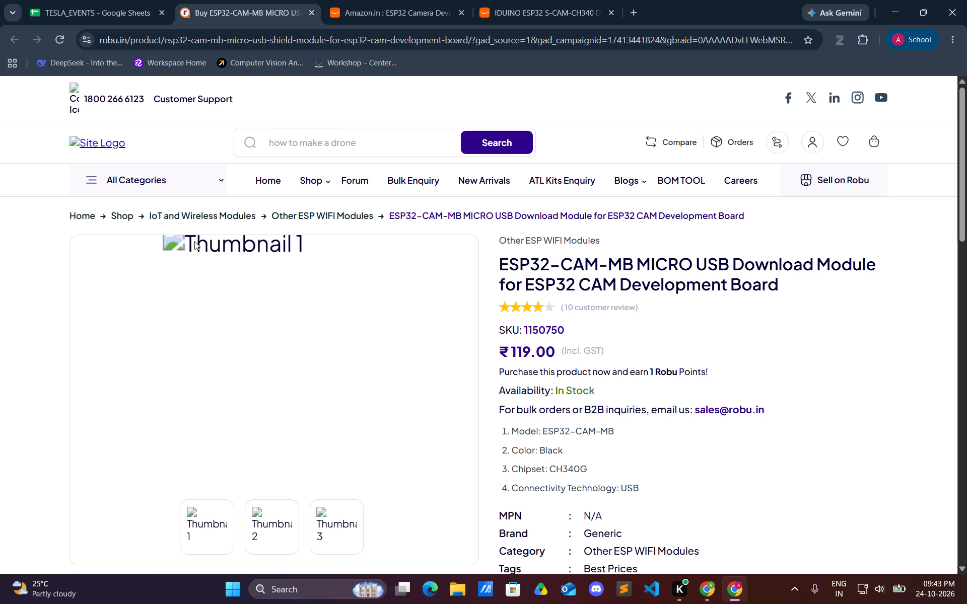
click(312, 12)
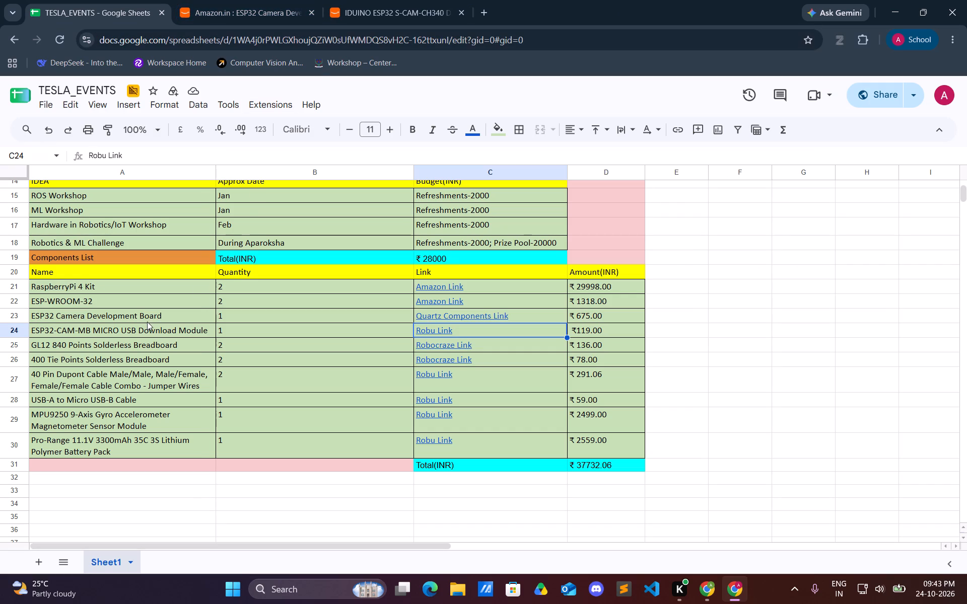
Recheck the IDUINO ESP32 S-CAM-CH340 listing on Amazon and close its product page.
click(414, 0)
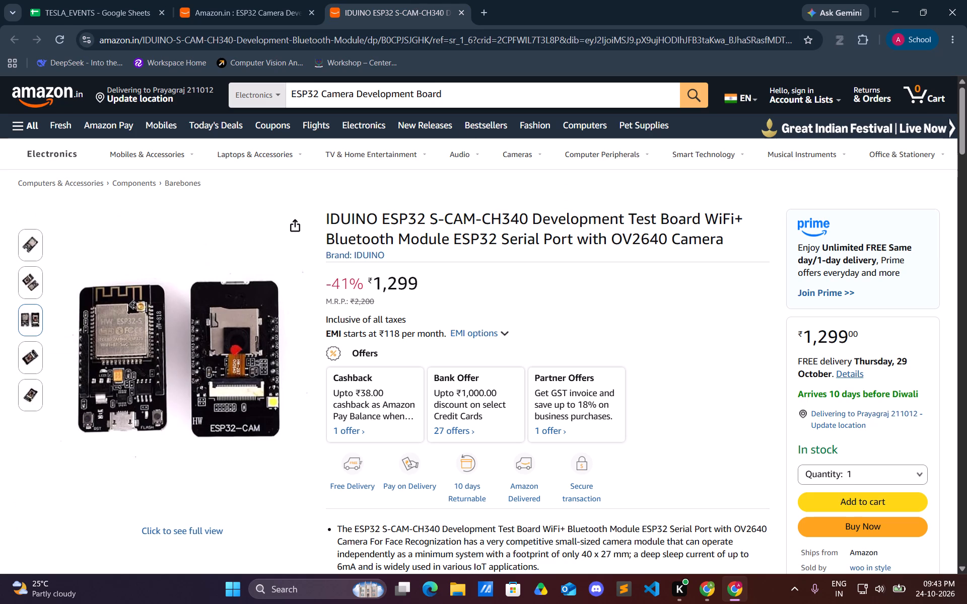
click(453, 285)
click(218, 12)
click(462, 9)
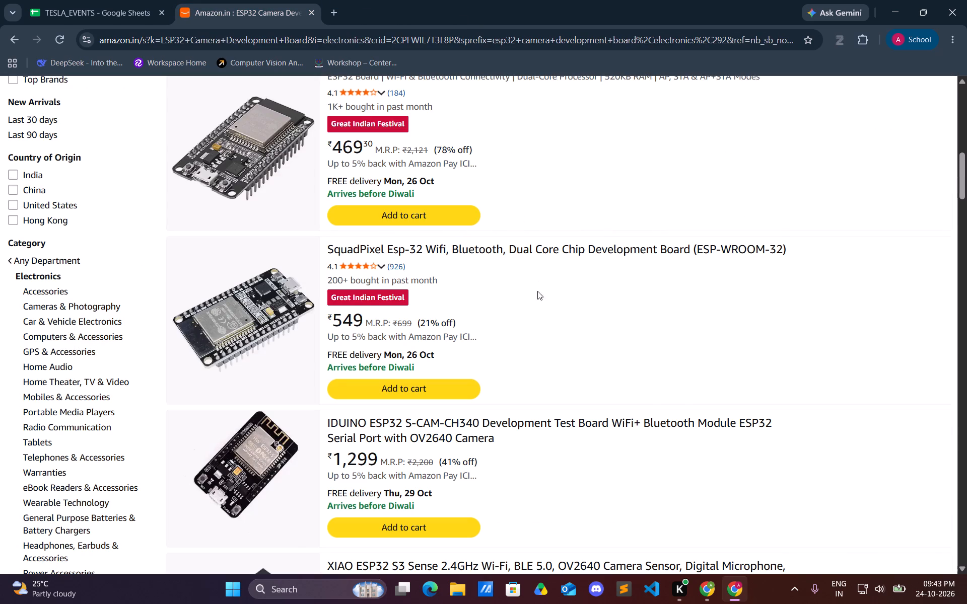
Find and open the Aideepen ESP32-CAM W-BT Board listing in the Amazon results and read its product title.
scroll(438, 279, down, 3)
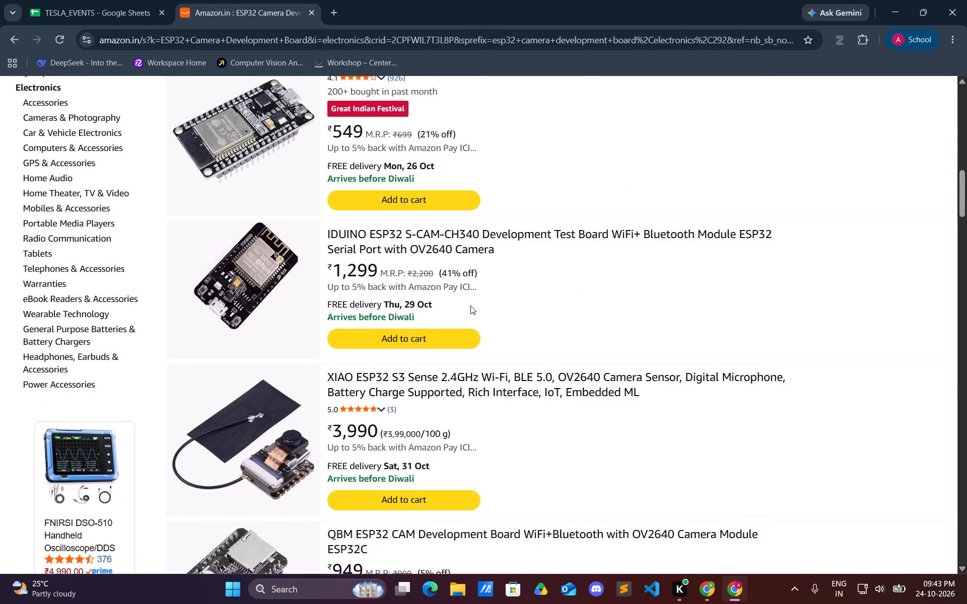
scroll(475, 345, down, 2)
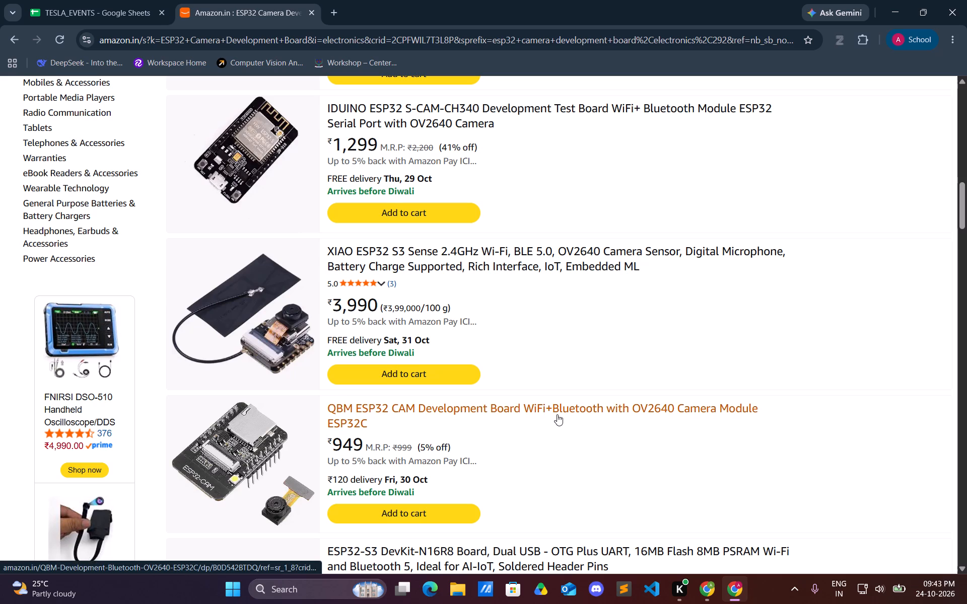
scroll(555, 414, down, 6)
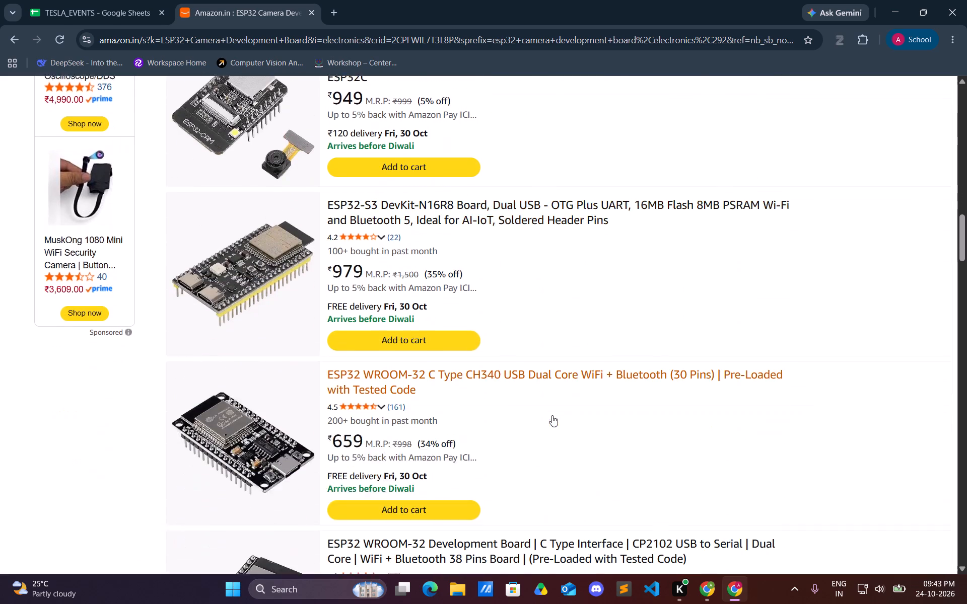
scroll(552, 415, down, 6)
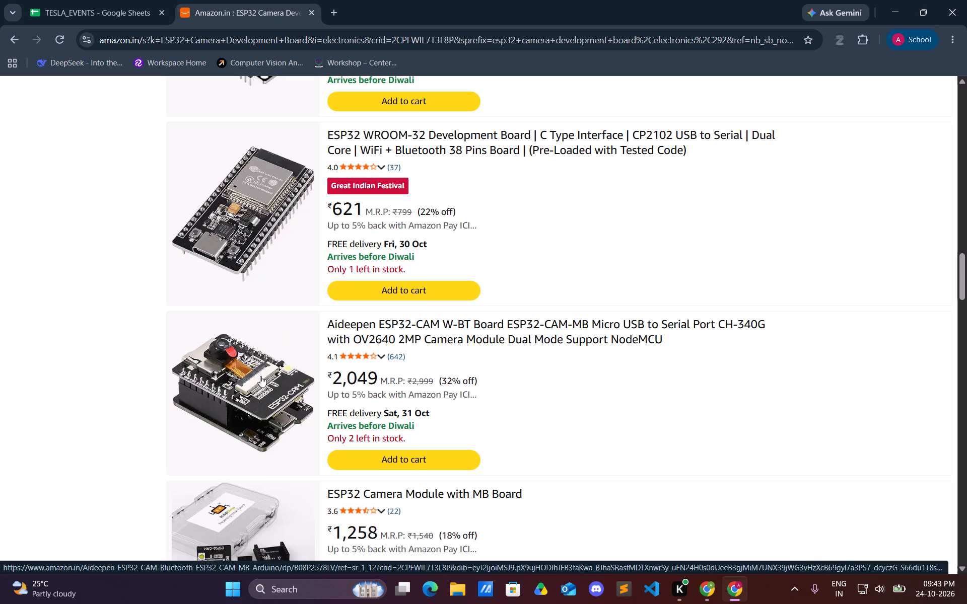
click(493, 326)
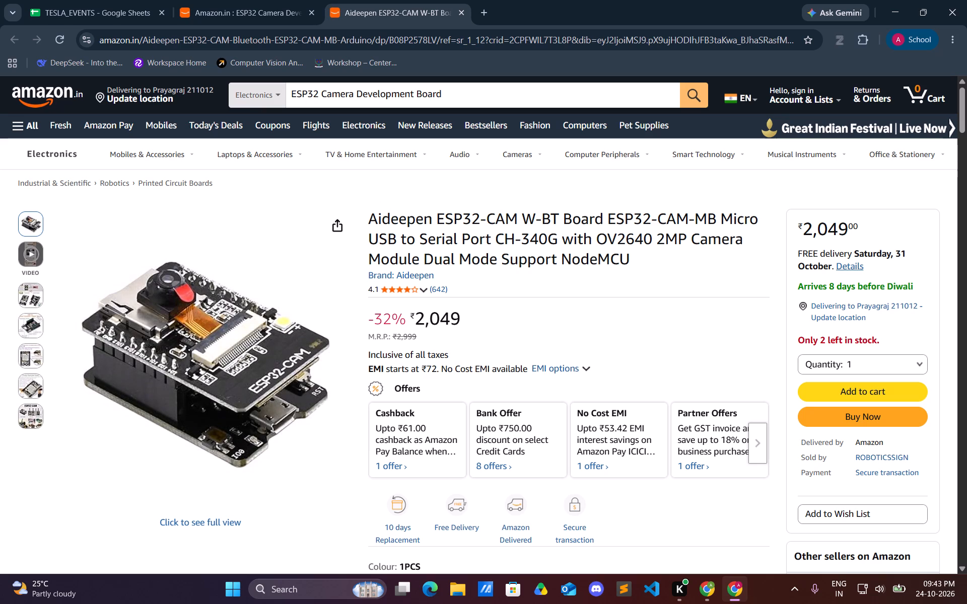
drag(371, 222, 548, 221)
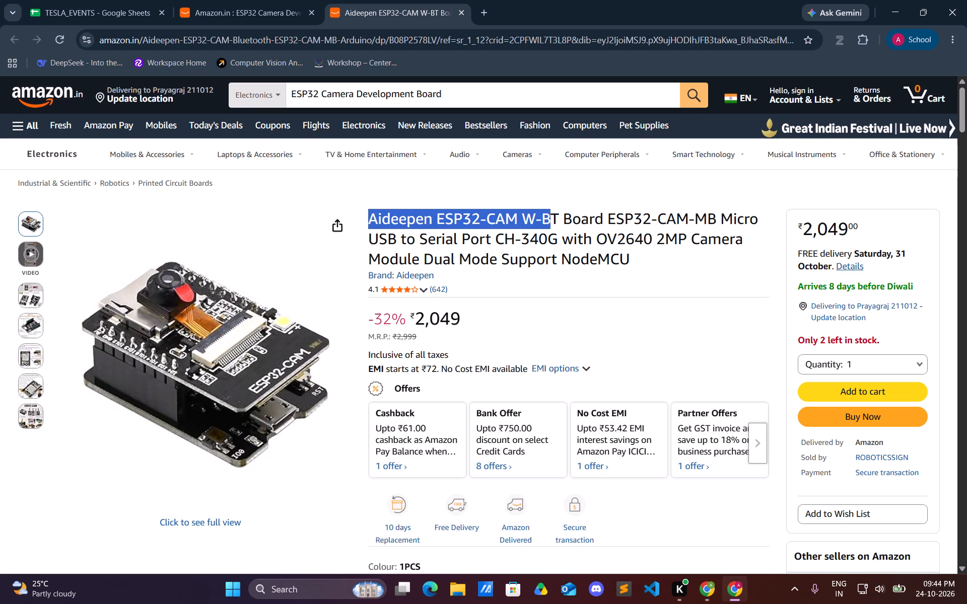
drag(548, 221, 601, 221)
click(647, 255)
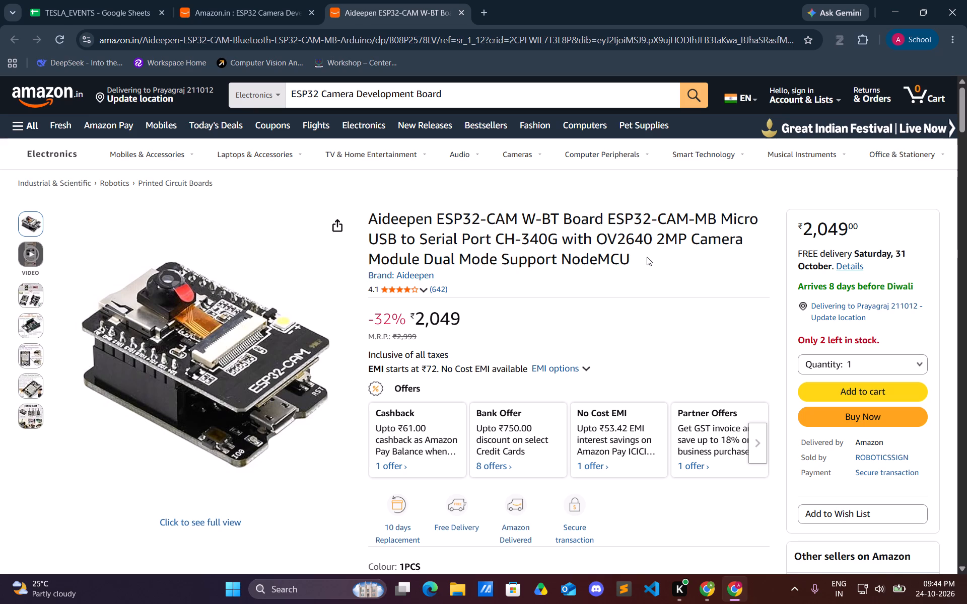
drag(645, 257, 372, 222)
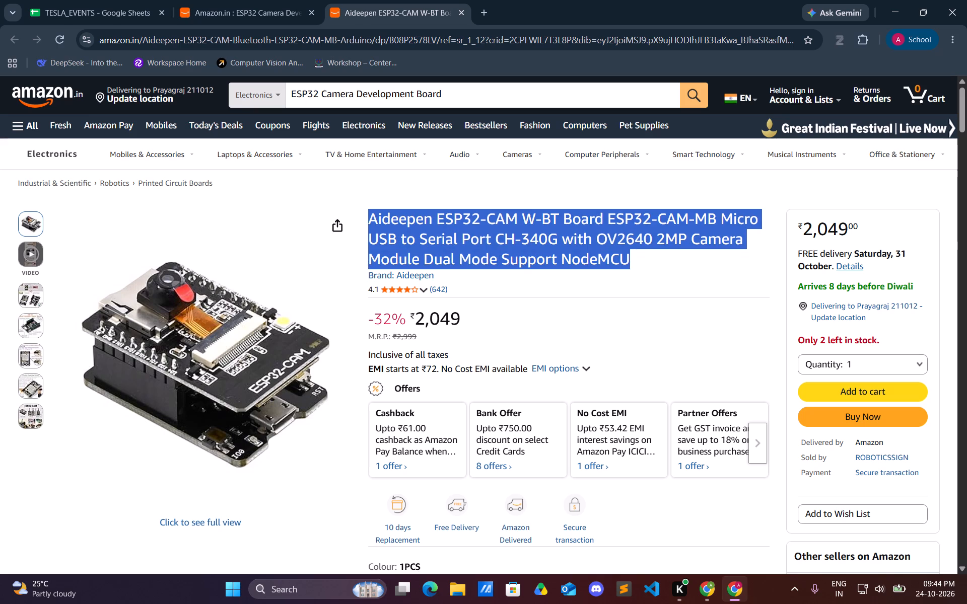
click(372, 222)
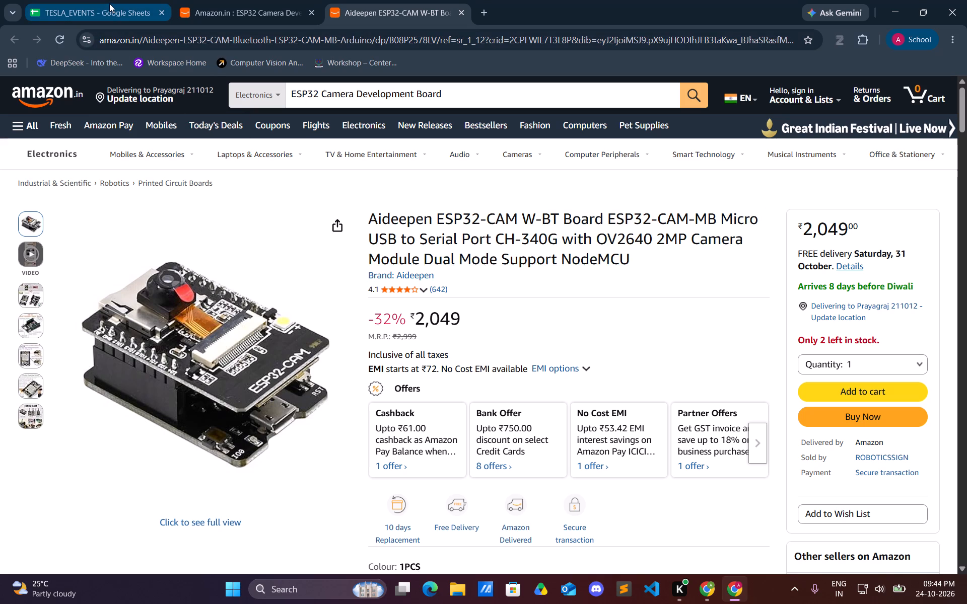
click(629, 274)
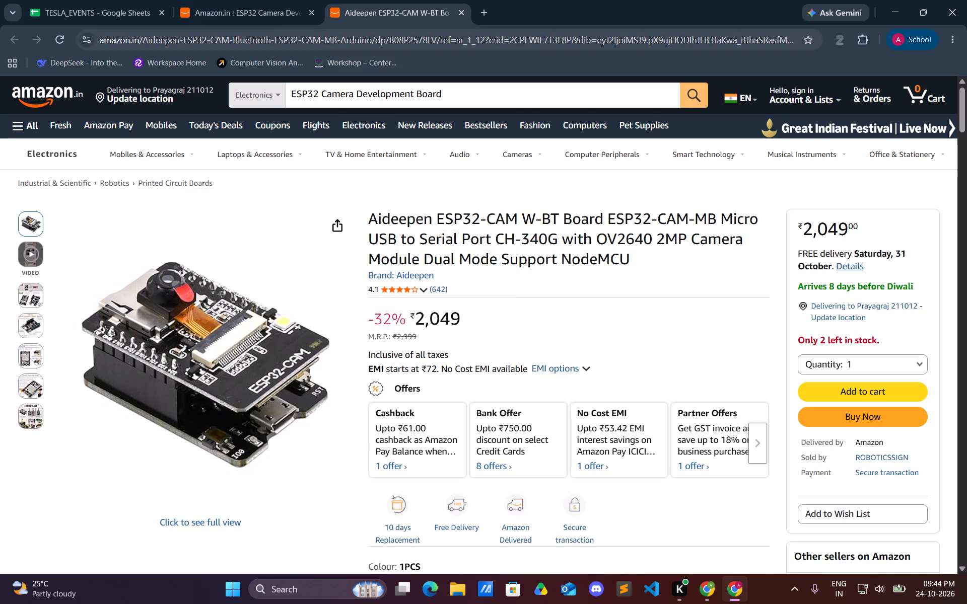
Replace the ESP32 Camera Development Board's Quartz Components link with the Aideepen listing's copied share link, labelled Amazon Link.
click(344, 229)
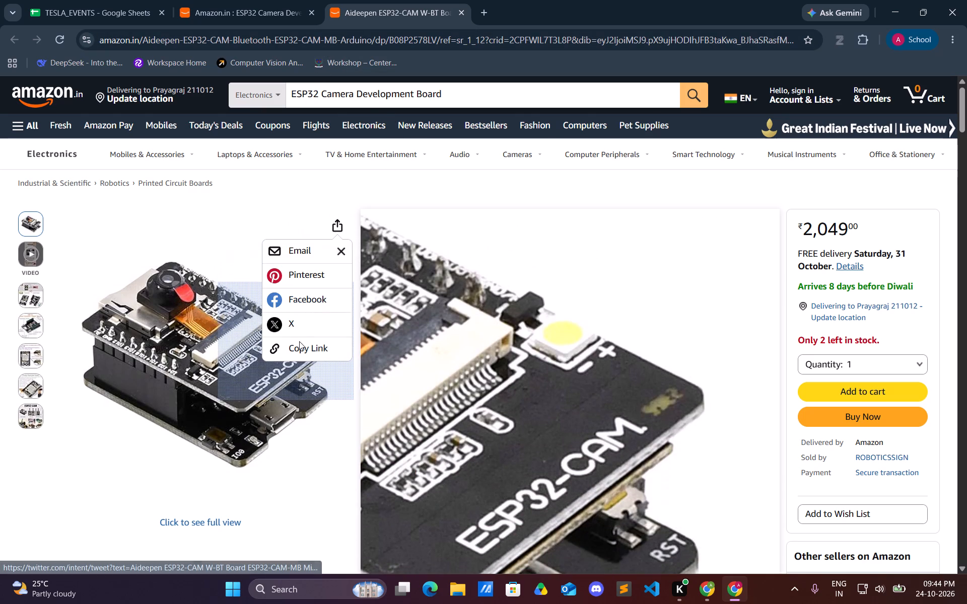
click(301, 346)
click(104, 13)
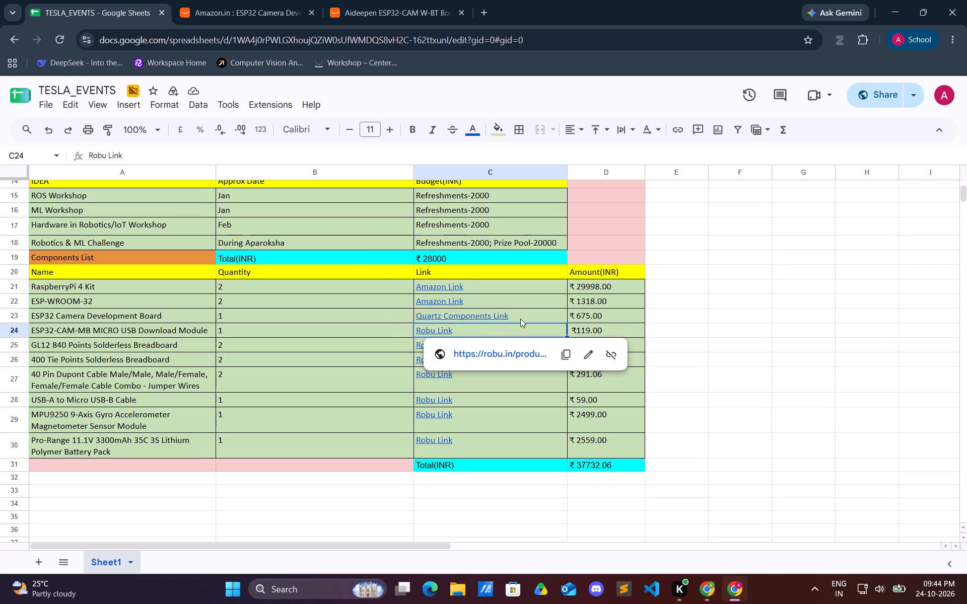
double_click(529, 318)
click(574, 340)
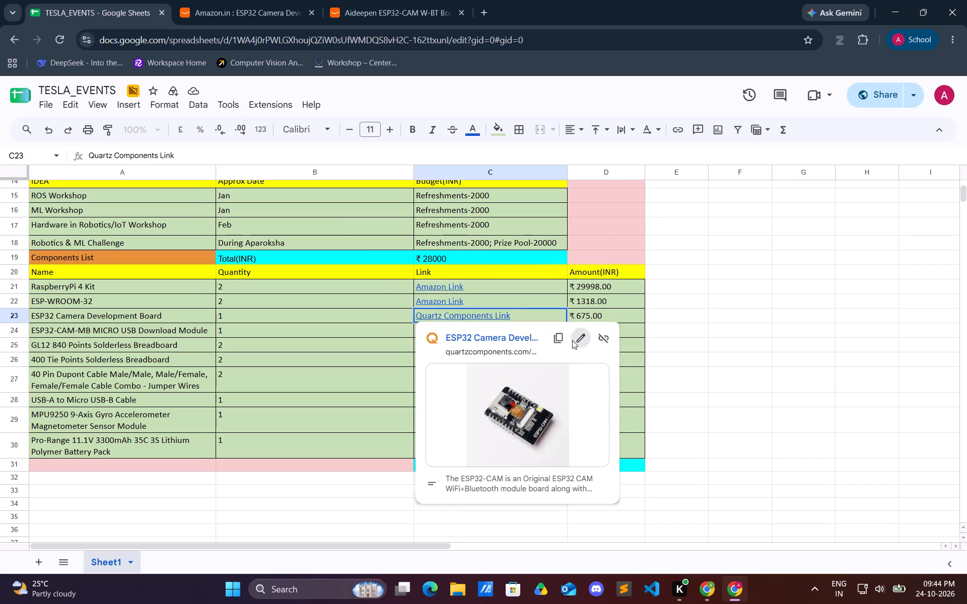
triple_click(464, 138)
key(ctrl+v)
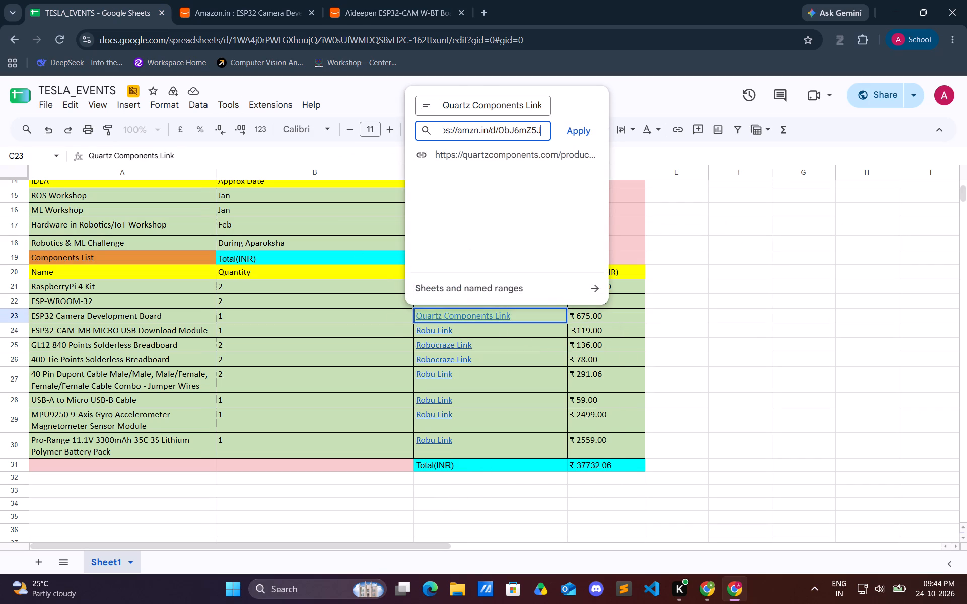
double_click(478, 100)
click(478, 100)
text(Amazon Link)
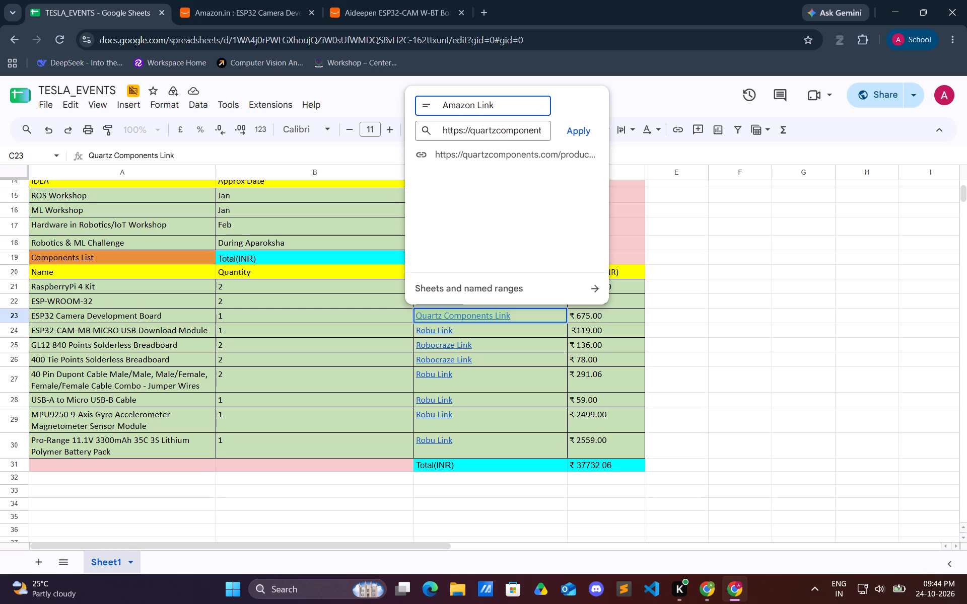
click(580, 129)
click(699, 268)
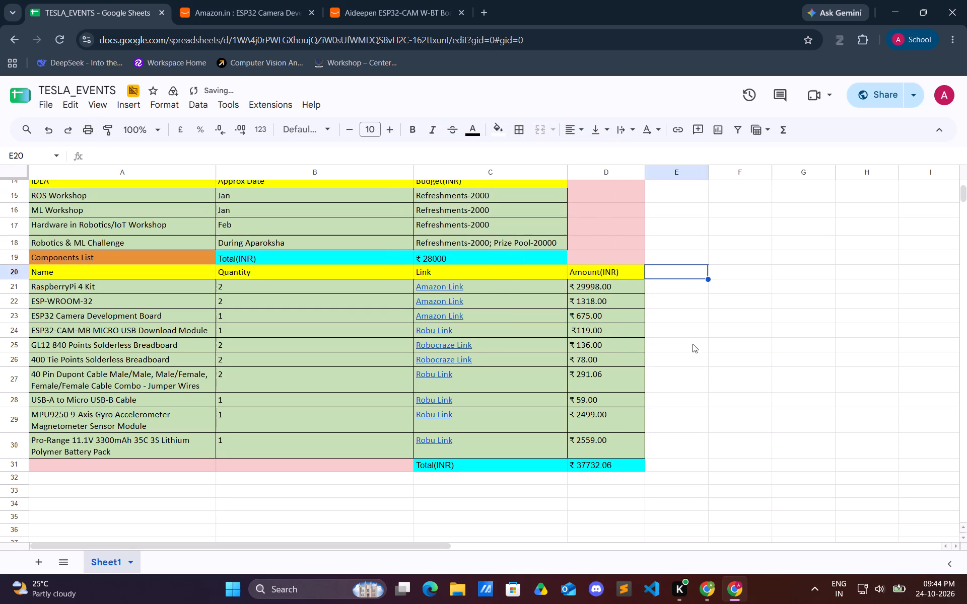
click(694, 344)
Replace the ESP32 Camera Development Board name with the Aideepen product title copied from "SP32-CAM W-BT Board" through "NodeMCU".
click(629, 320)
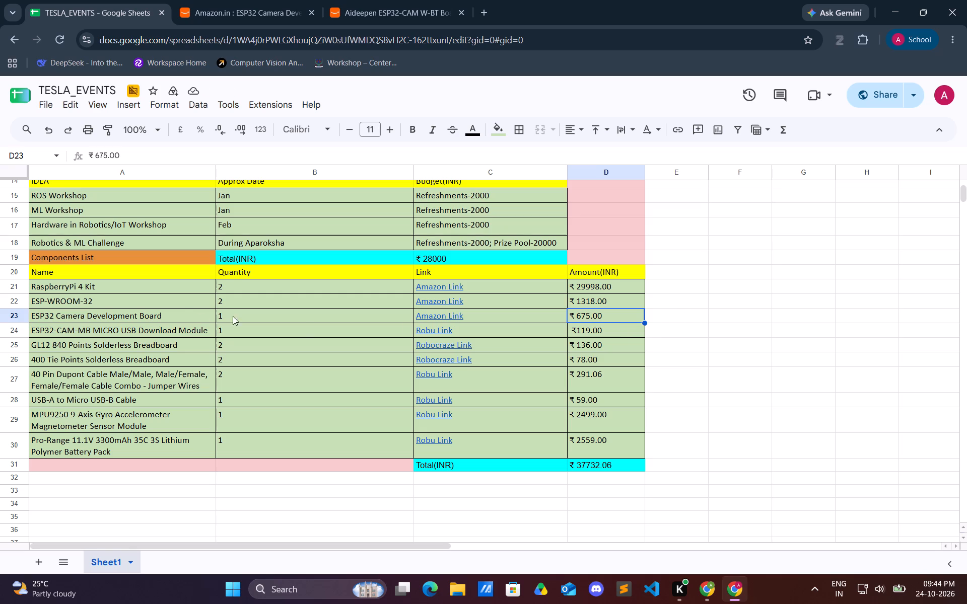
click(371, 14)
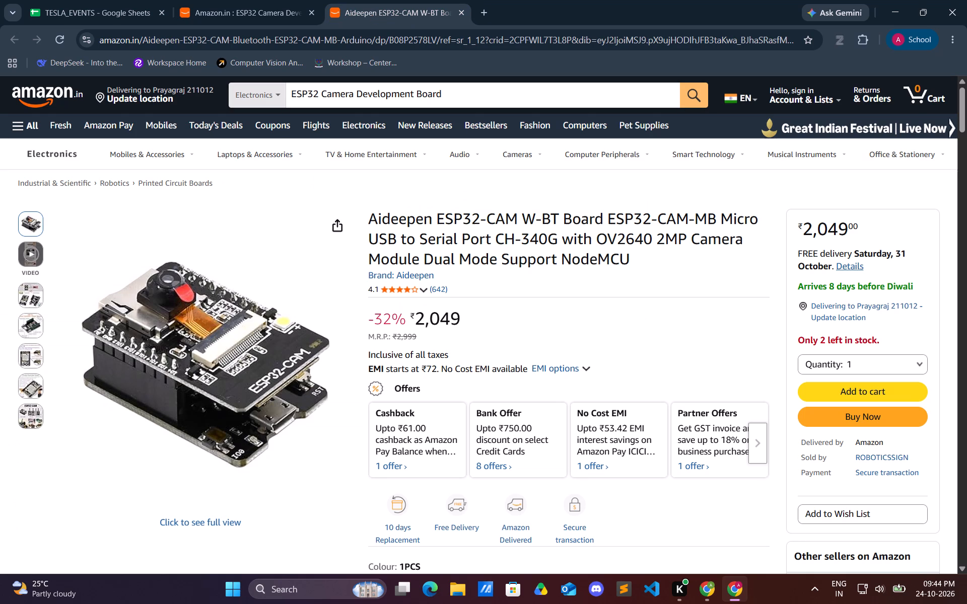
drag(441, 221, 552, 222)
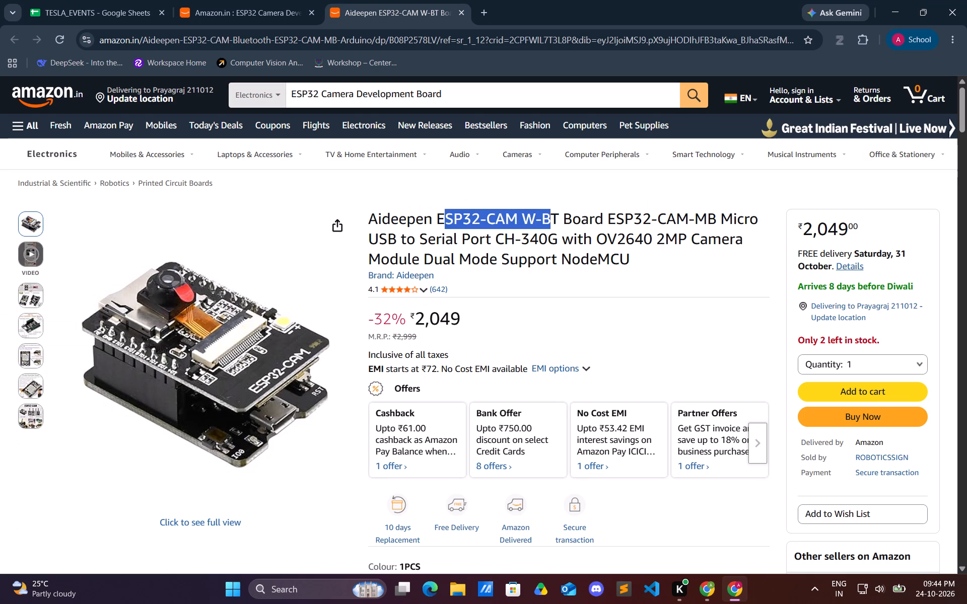
drag(552, 222, 624, 253)
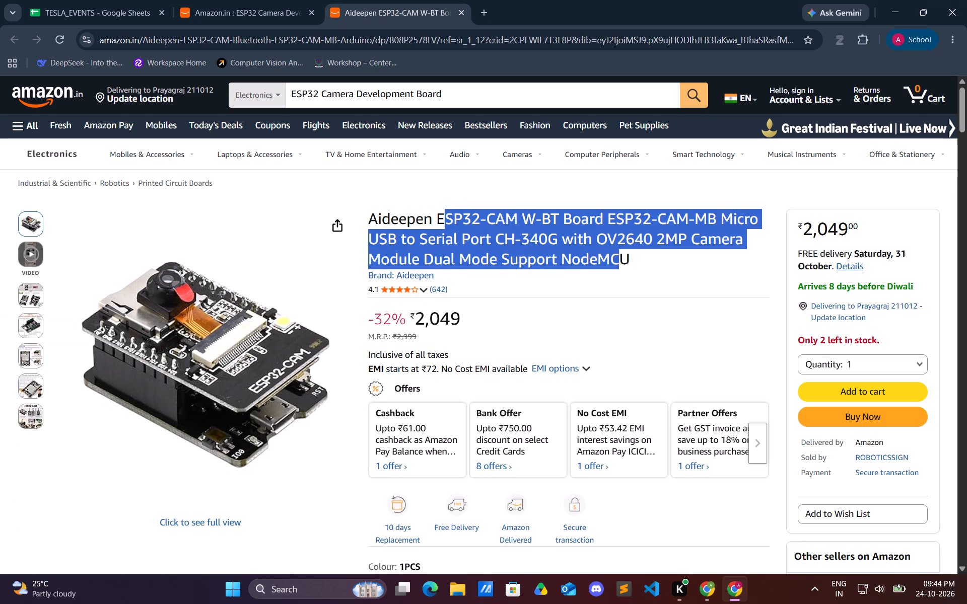
drag(624, 253, 641, 258)
key(ctrl+c)
click(99, 0)
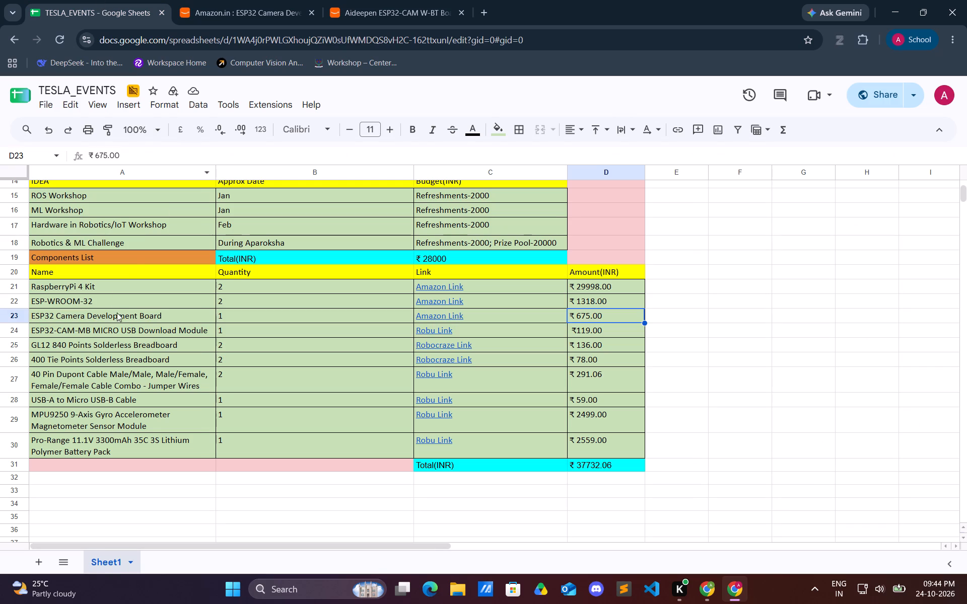
triple_click(120, 314)
key(ctrl+v)
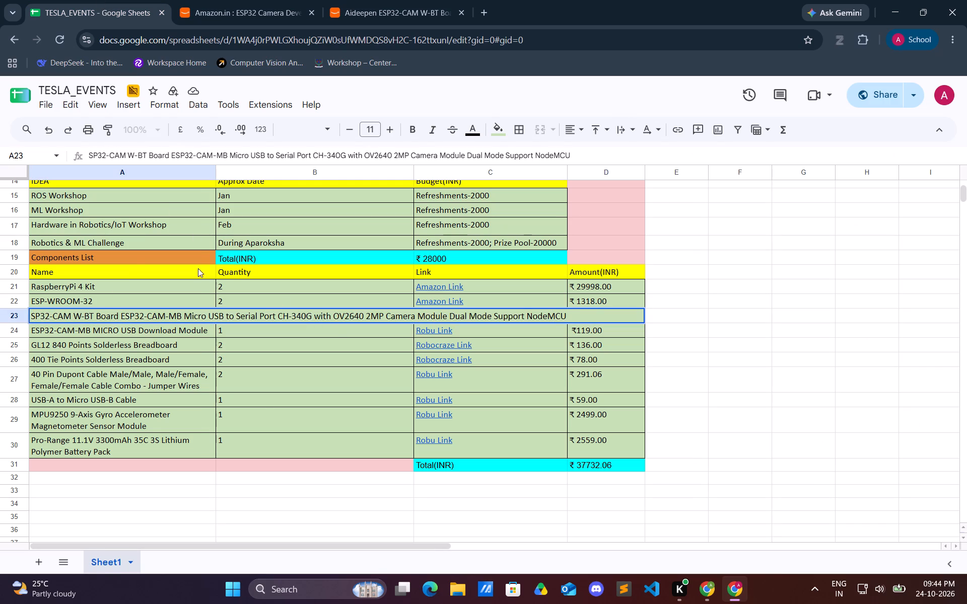
click(263, 409)
Wrap the text of the new camera board name in cell A23.
click(184, 318)
click(167, 103)
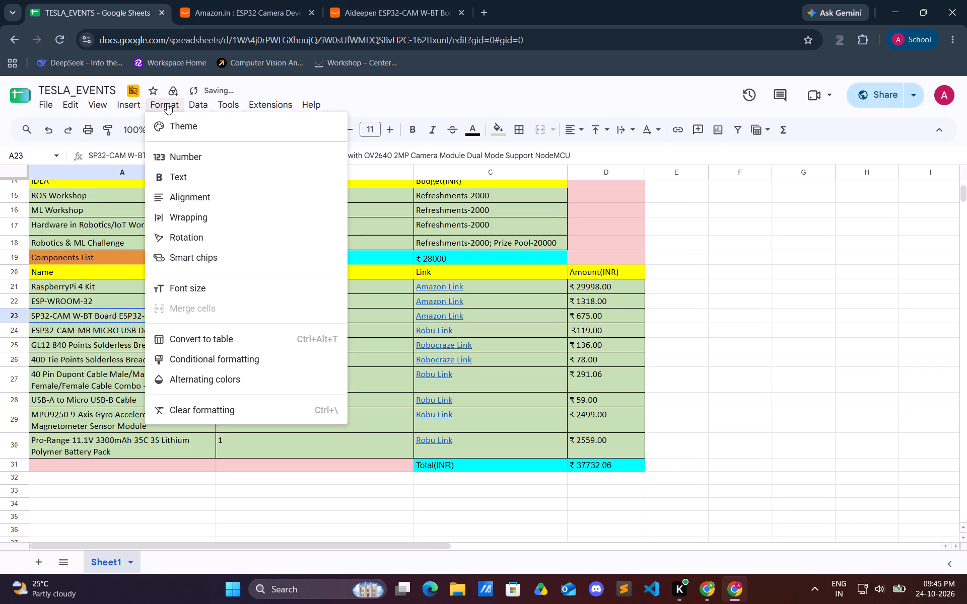
click(389, 236)
click(695, 313)
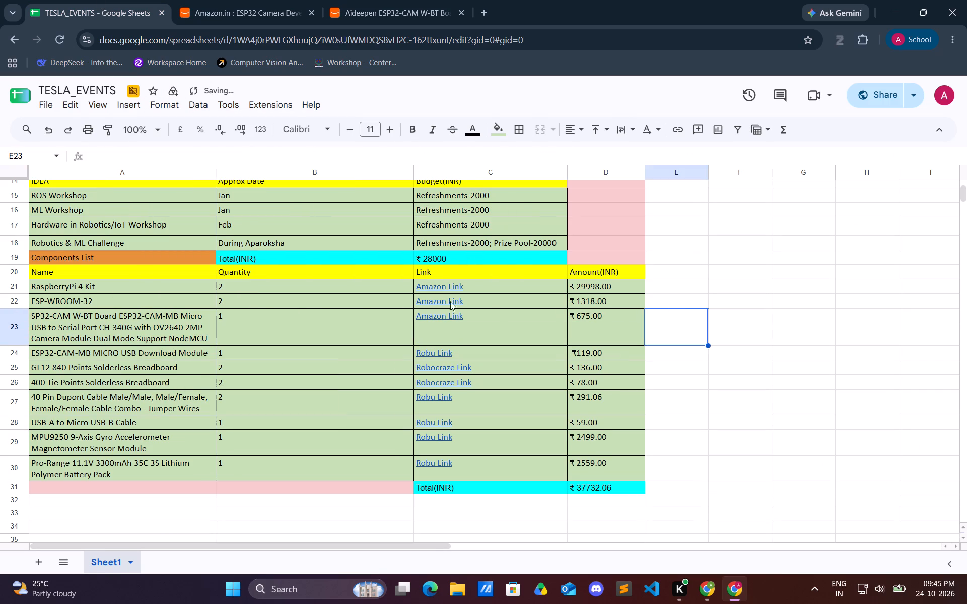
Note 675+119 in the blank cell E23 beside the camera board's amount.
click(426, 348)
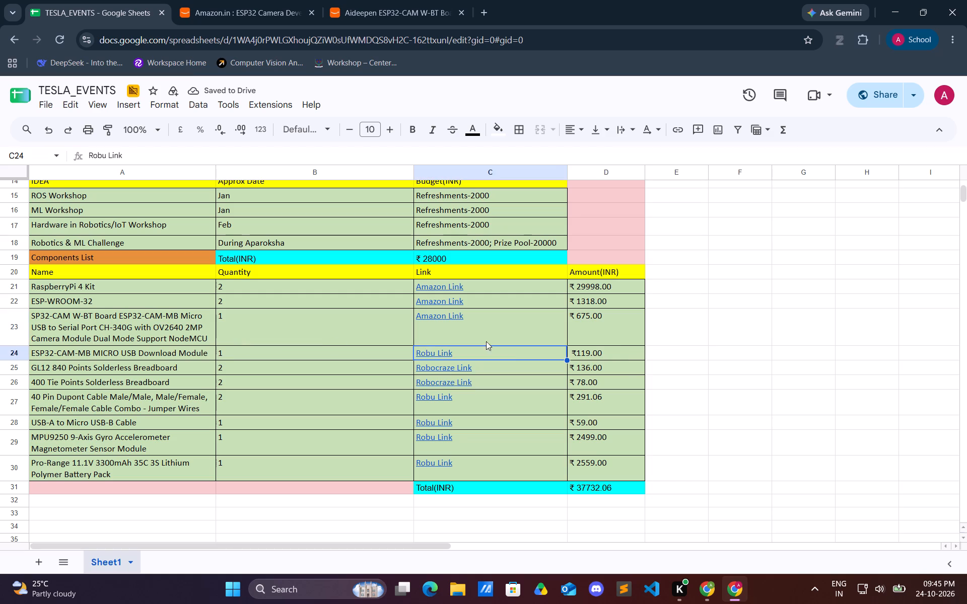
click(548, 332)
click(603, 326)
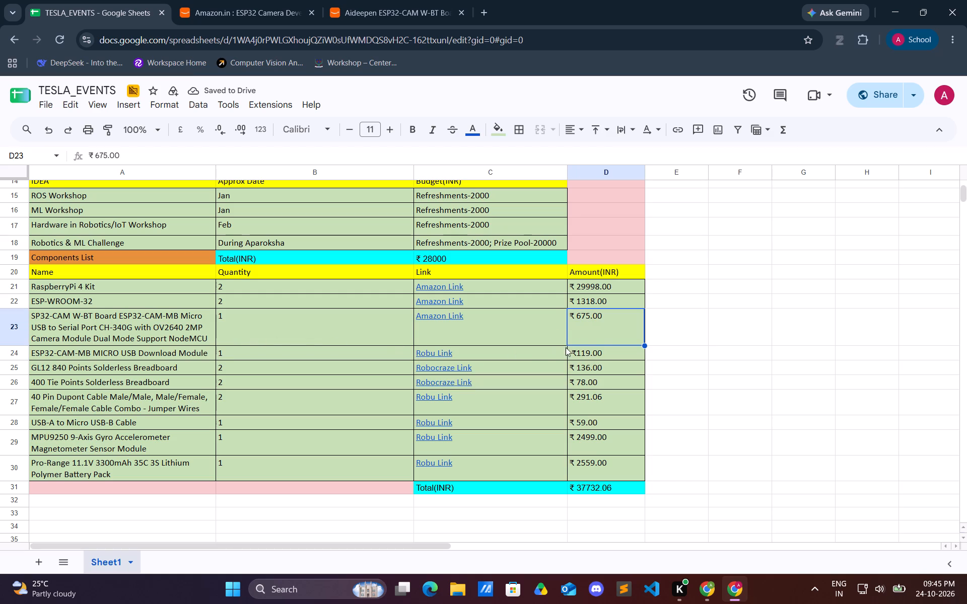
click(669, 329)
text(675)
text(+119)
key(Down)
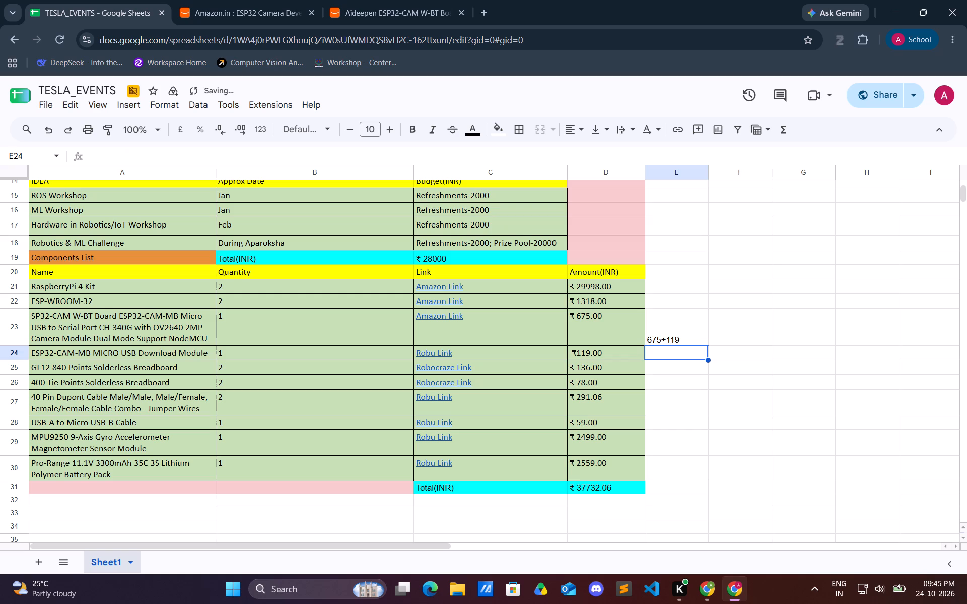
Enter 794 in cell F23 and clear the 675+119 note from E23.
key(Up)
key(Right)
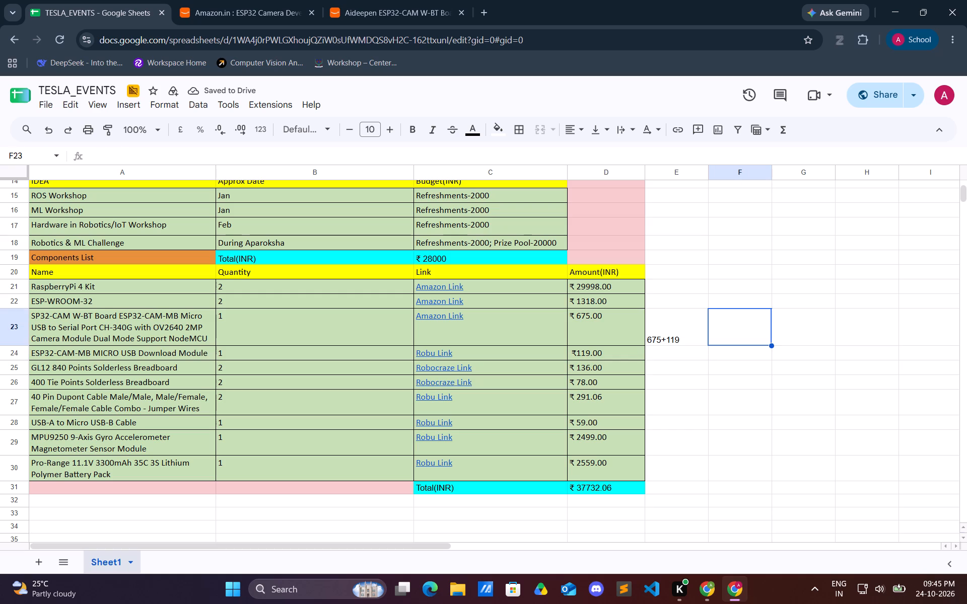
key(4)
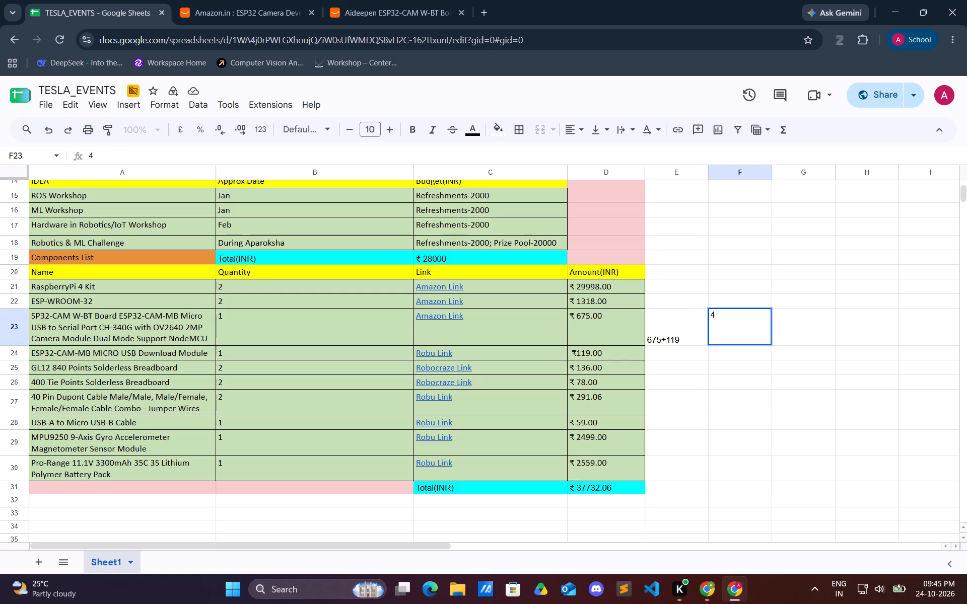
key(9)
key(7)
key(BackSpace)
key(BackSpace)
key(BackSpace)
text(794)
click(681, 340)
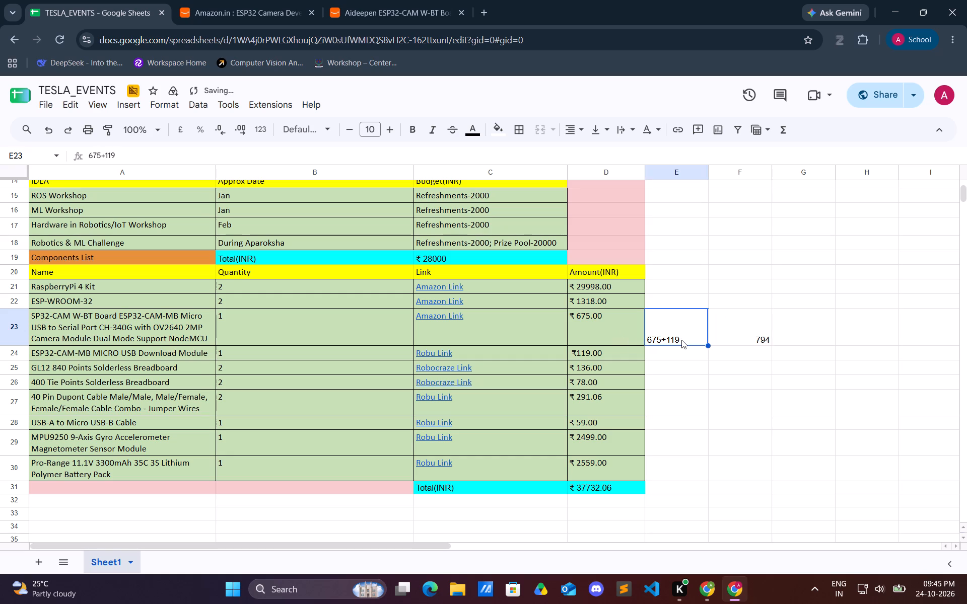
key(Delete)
Recheck the Aideepen listing's price on Amazon and set the camera board's amount to ₹ 2049.00.
click(590, 327)
double_click(590, 327)
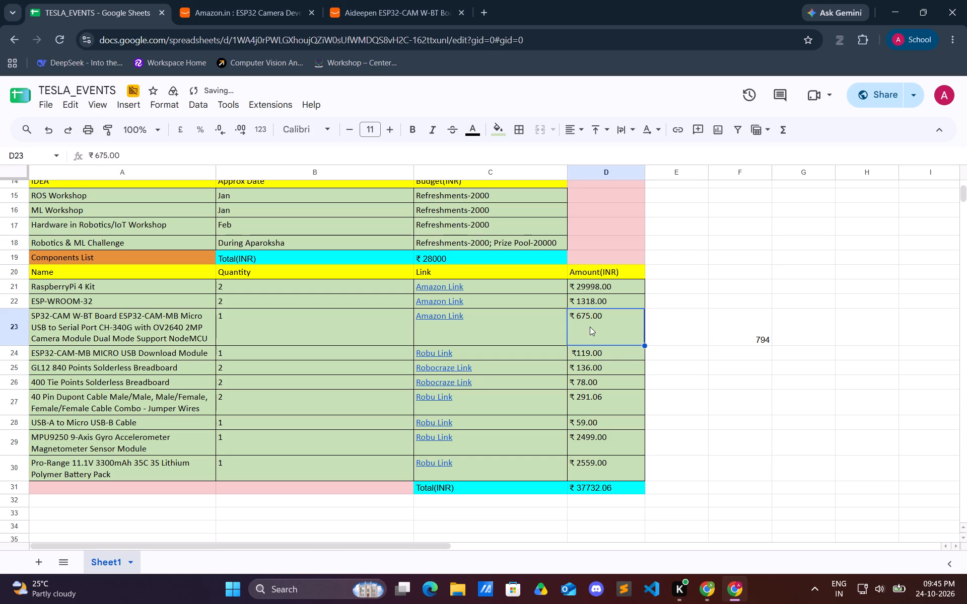
click(382, 5)
click(112, 0)
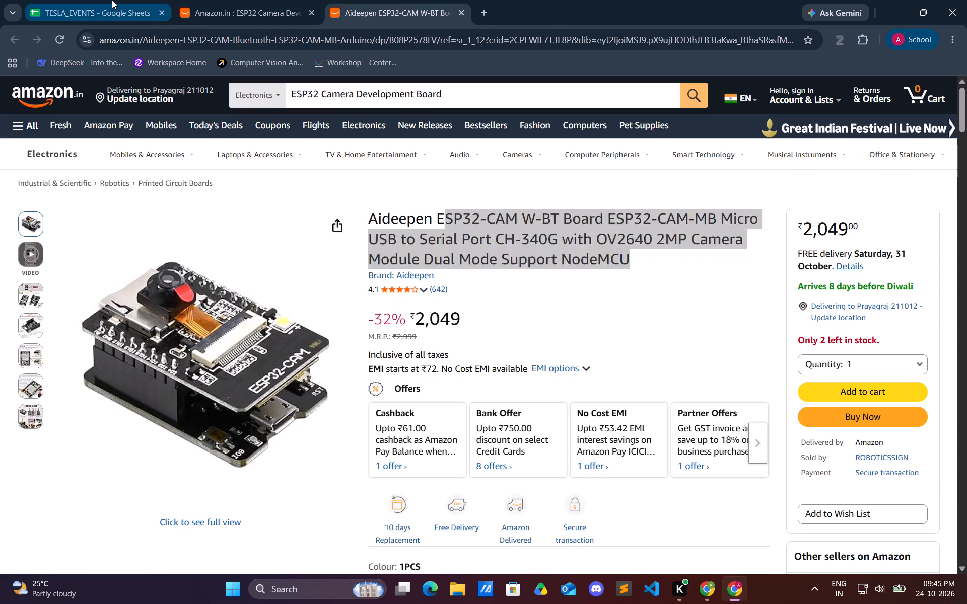
double_click(588, 315)
click(590, 315)
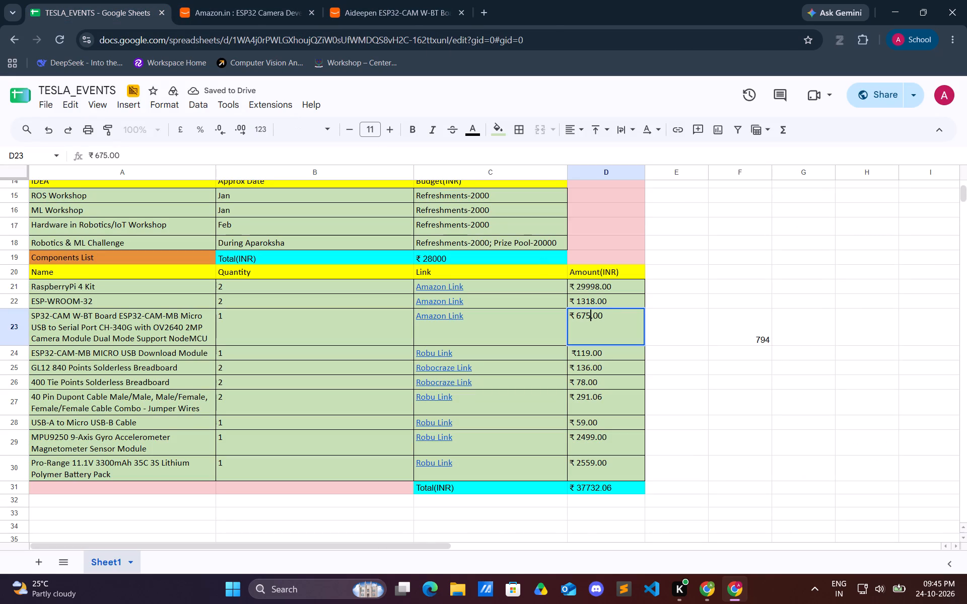
key(BackSpace)
key(BackSpace)
key(BackSpace)
text(2049)
click(681, 375)
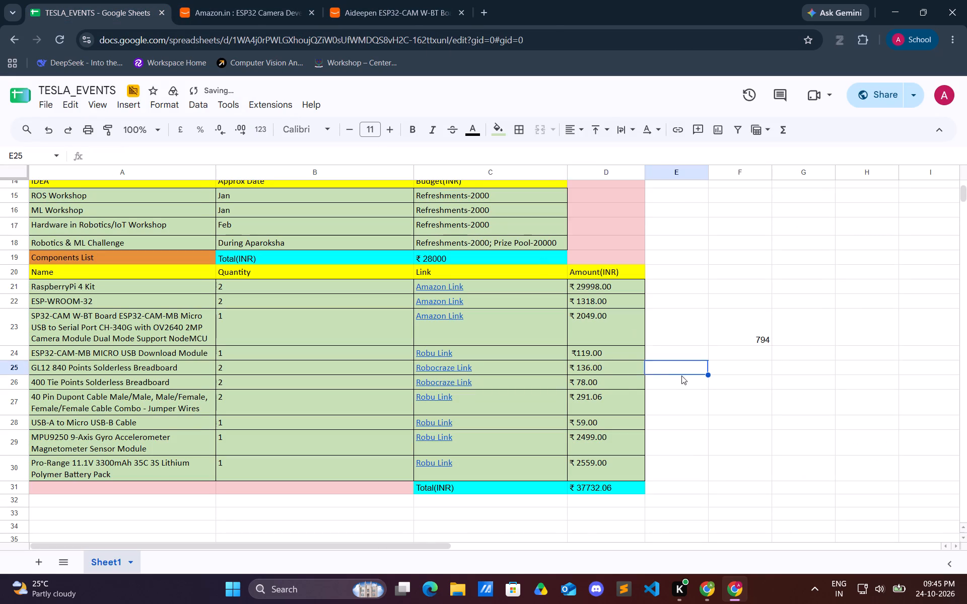
Delete the ESP32-CAM-MB MICRO USB Download Module row from the Components List.
click(557, 350)
click(60, 360)
click(16, 349)
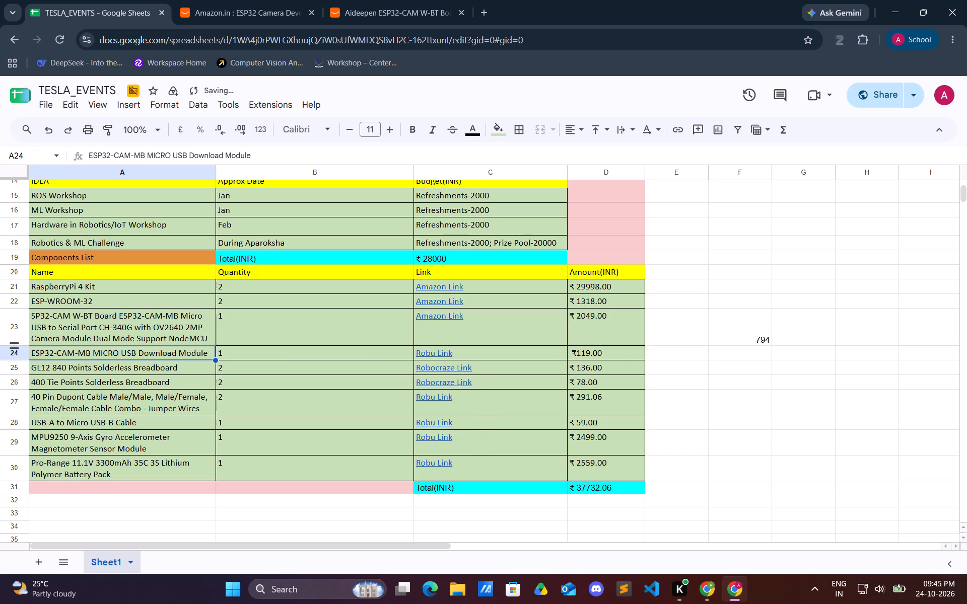
right_click(19, 350)
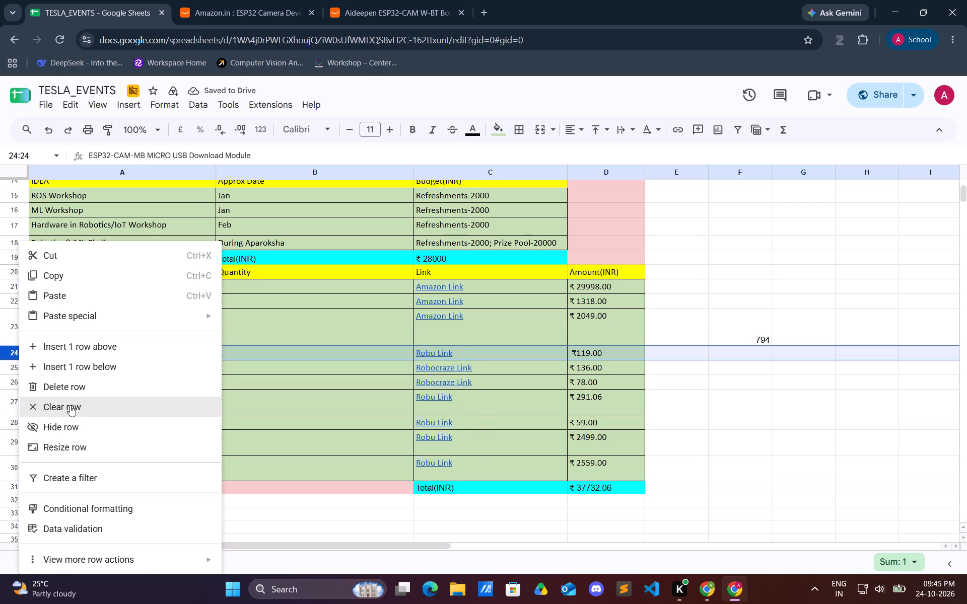
click(72, 387)
click(742, 402)
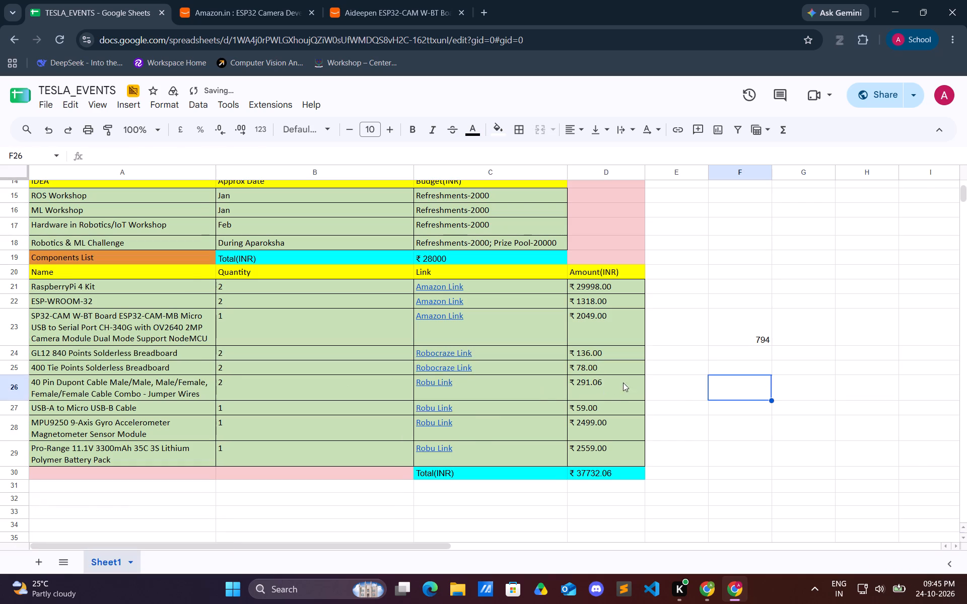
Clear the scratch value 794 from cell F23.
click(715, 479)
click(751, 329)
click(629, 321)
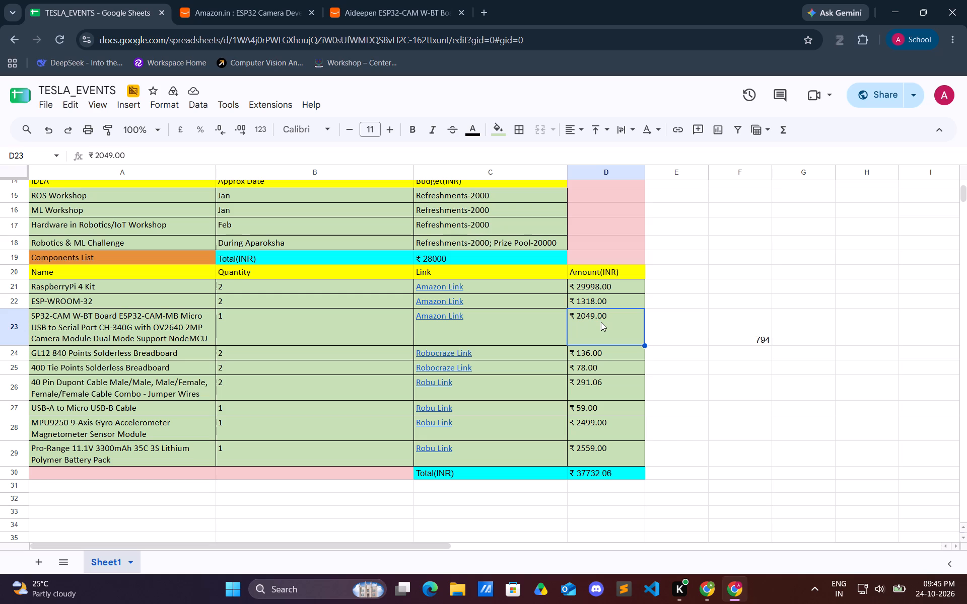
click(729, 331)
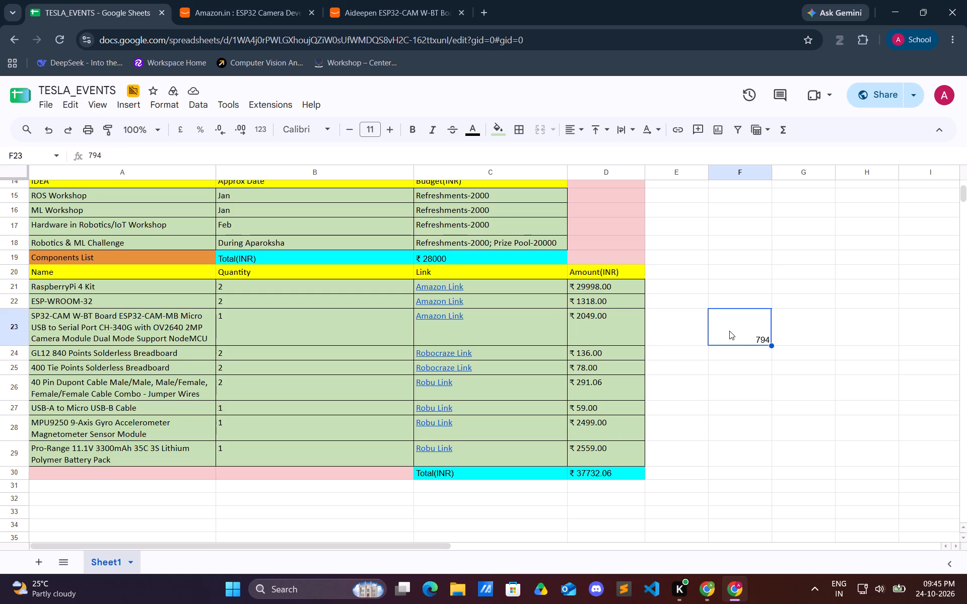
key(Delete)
Set the Components List total in cell D30 to ₹ 38986.06.
double_click(588, 469)
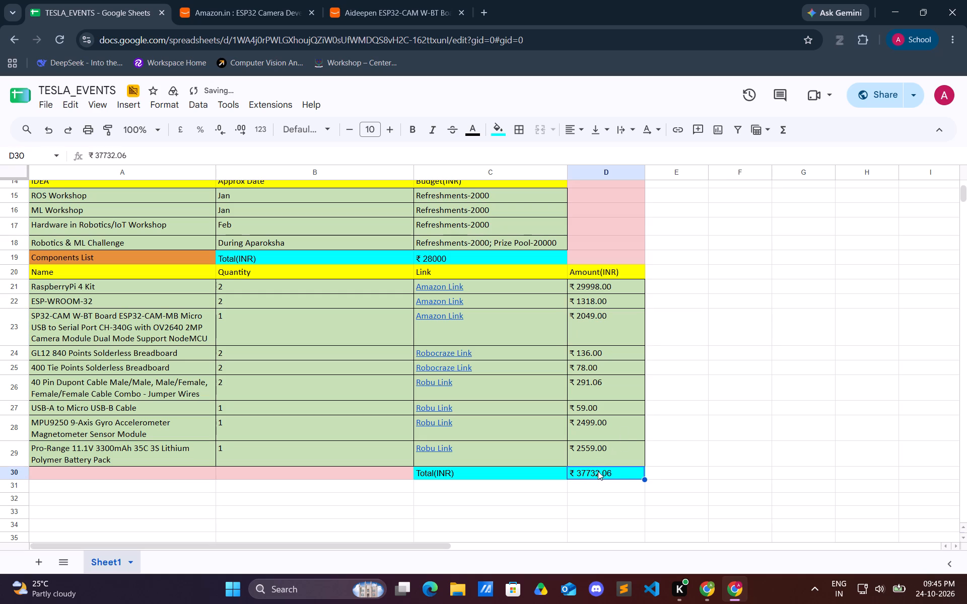
double_click(598, 472)
click(598, 472)
click(644, 509)
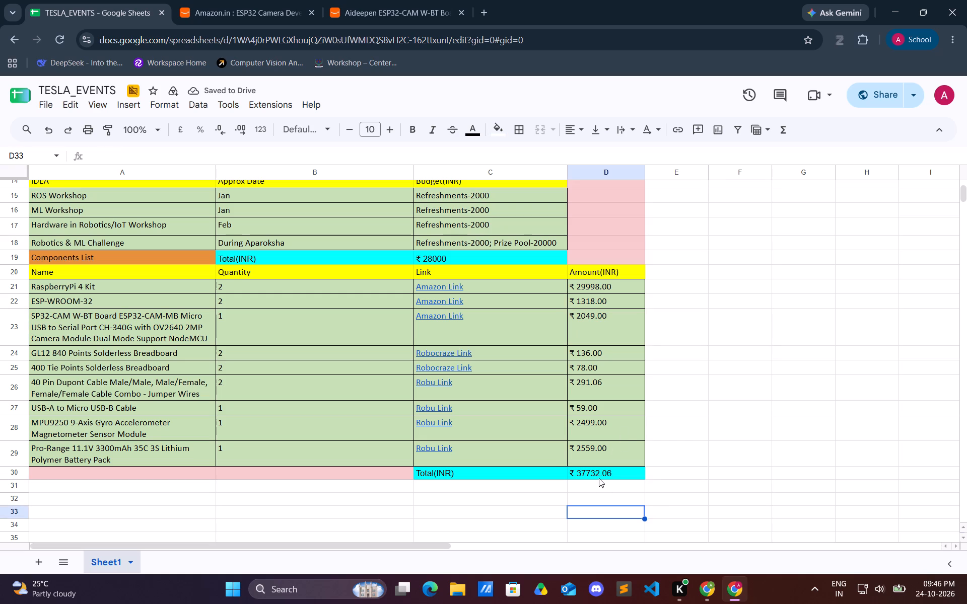
double_click(599, 478)
click(597, 472)
key(BackSpace)
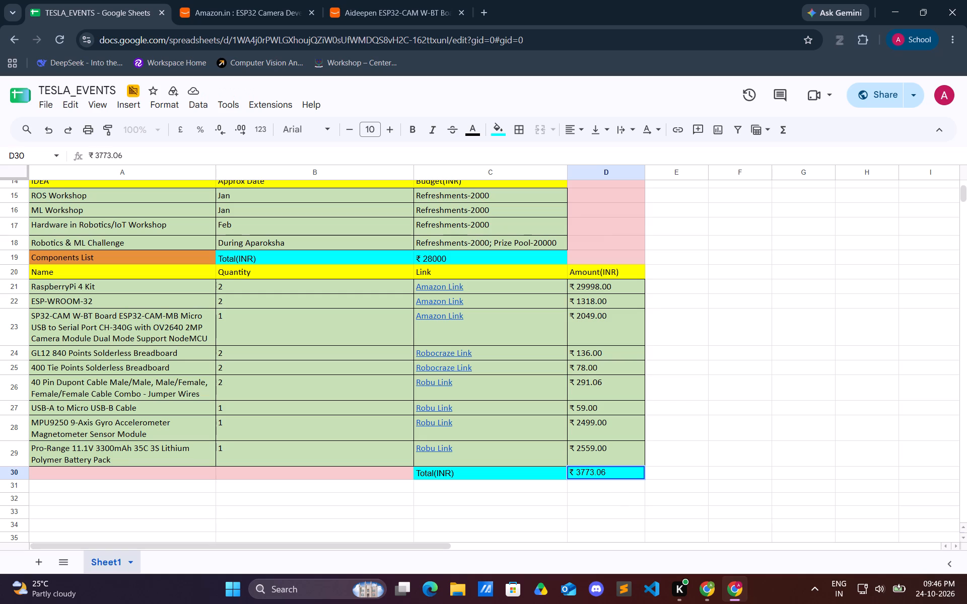
key(6)
key(Left)
key(BackSpace)
key(8)
key(Left)
key(BackSpace)
key(9)
key(Left)
key(BackSpace)
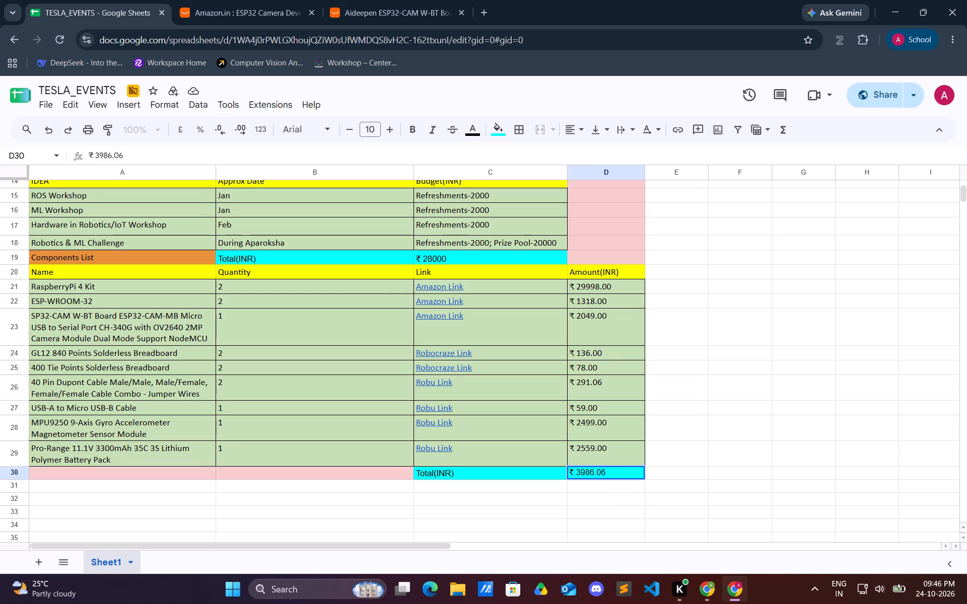
key(8)
click(655, 495)
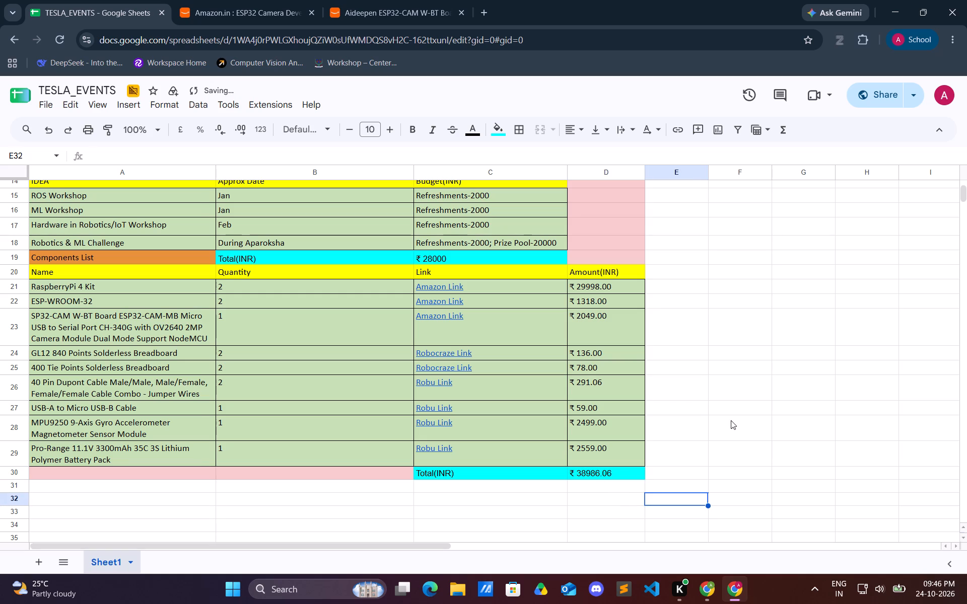
Review the quantities in the Components List row by row, from the RaspberryPi 4 Kit to the MPU9250 sensor module.
click(720, 382)
click(727, 316)
click(724, 263)
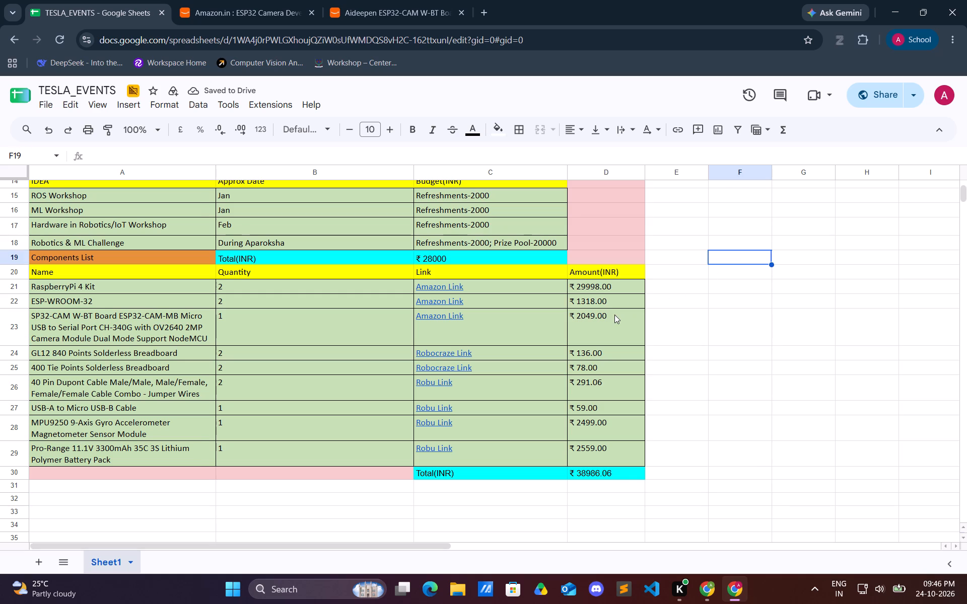
click(370, 331)
click(365, 299)
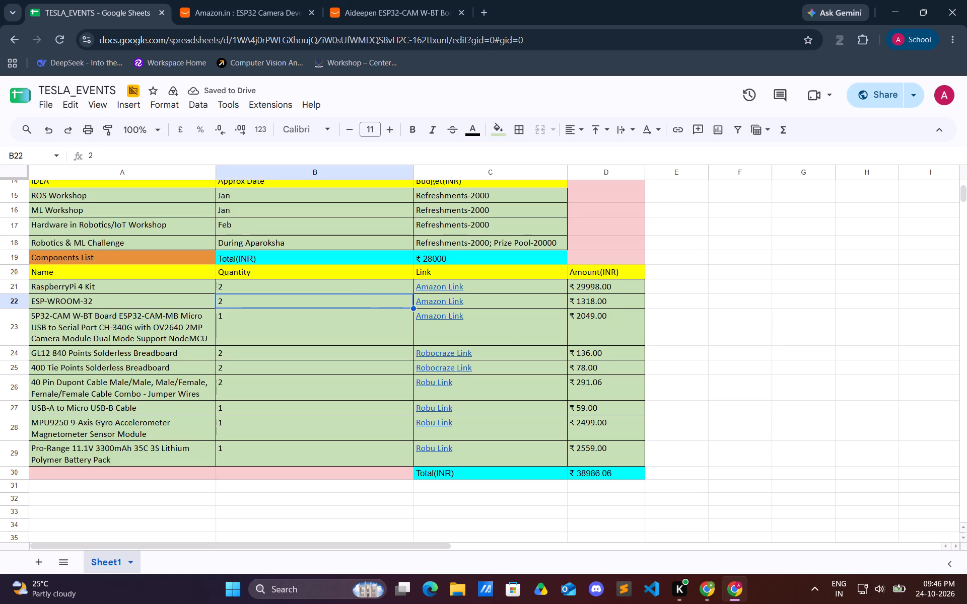
click(361, 284)
click(337, 321)
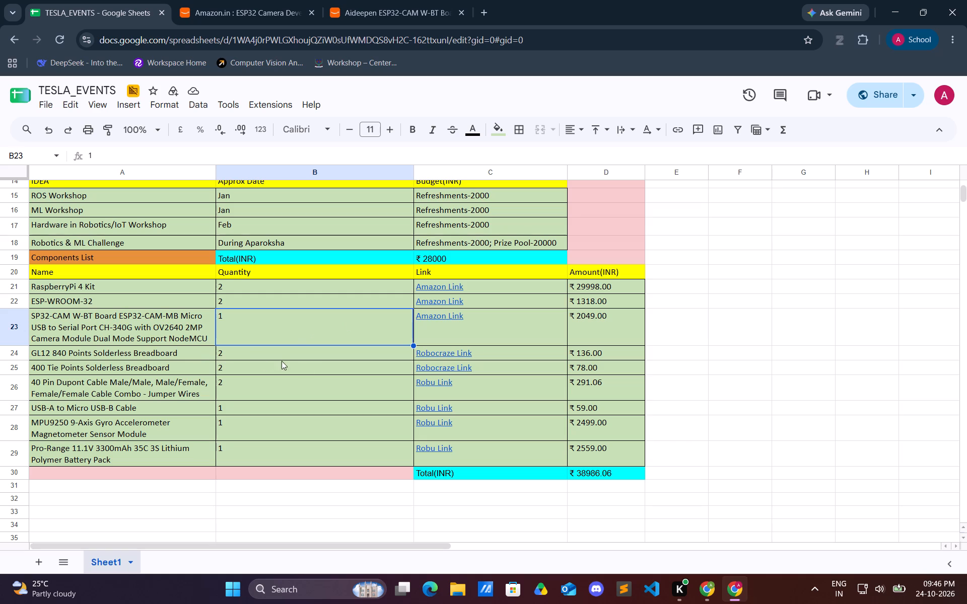
click(331, 358)
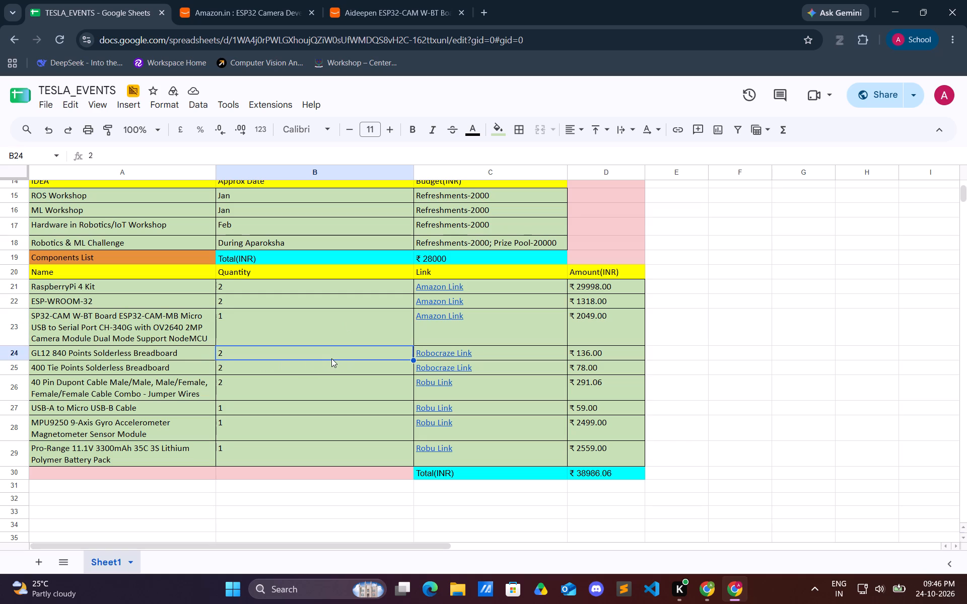
click(305, 373)
click(297, 393)
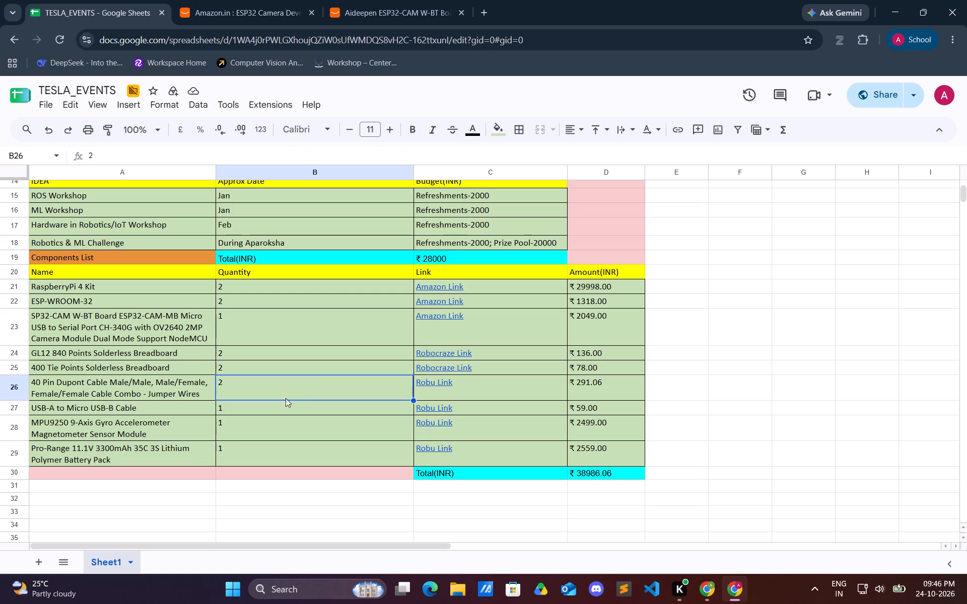
click(241, 410)
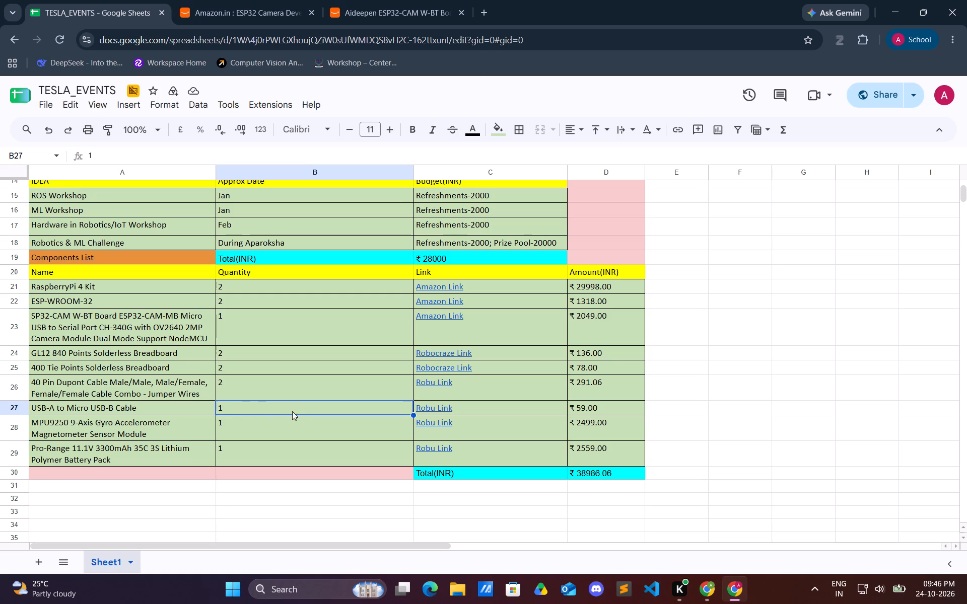
click(278, 427)
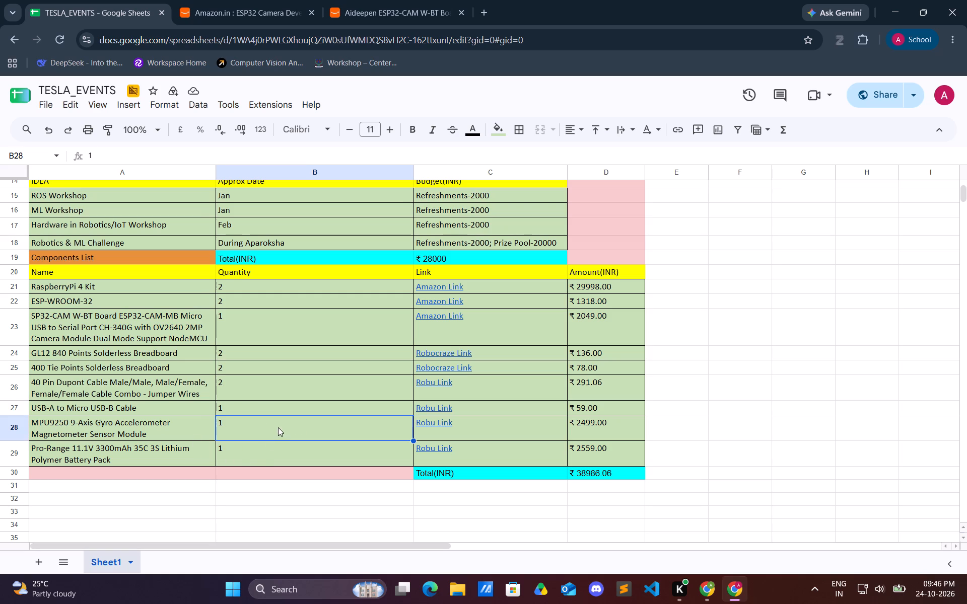
Copy the name MPU9250 9-Axis Gyro Accelerometer Magnetometer Sensor Module from the sheet and search Amazon for it, closing the old camera board results.
click(148, 433)
drag(148, 433, 117, 427)
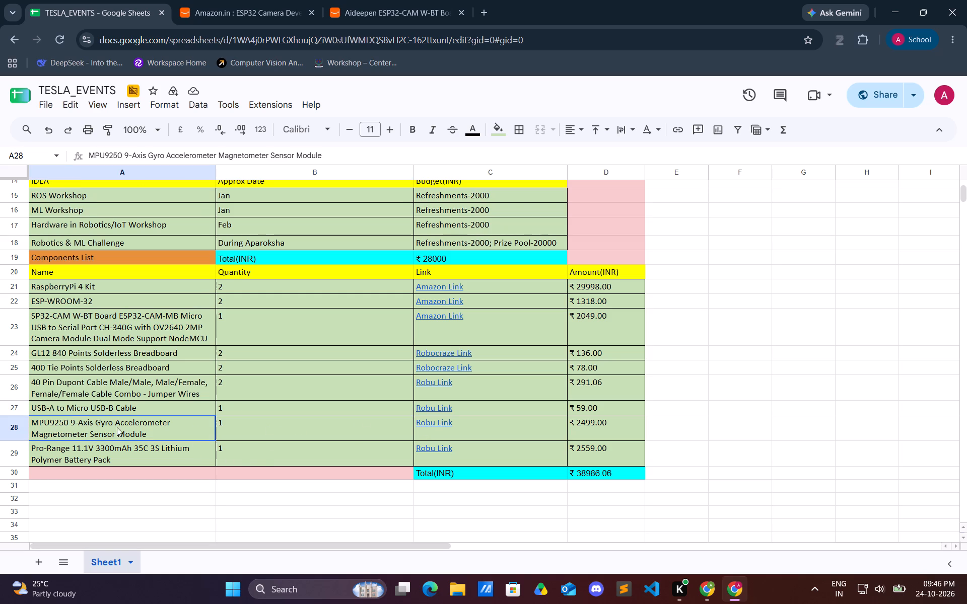
drag(117, 427, 36, 427)
double_click(35, 427)
key(ctrl+a)
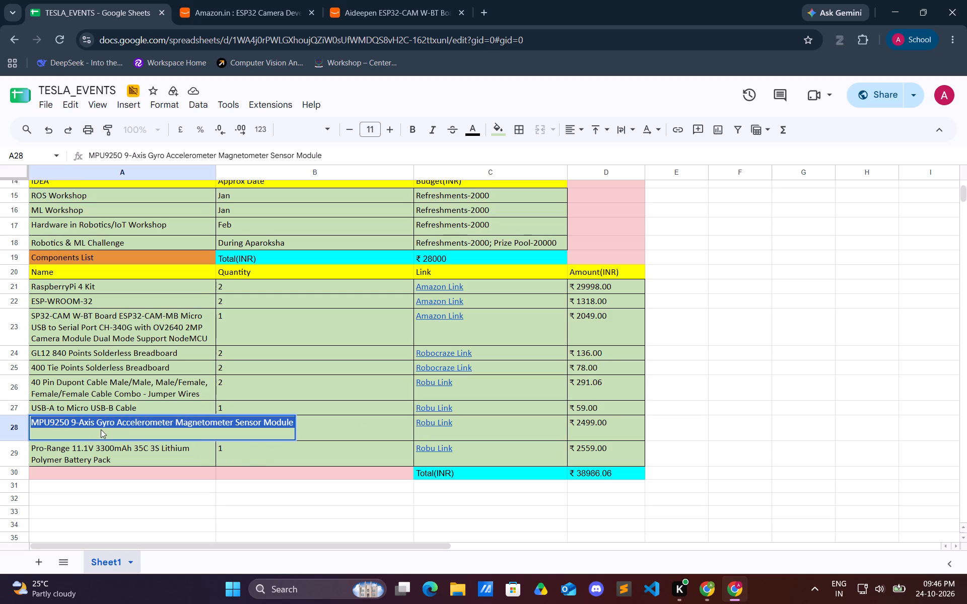
key(ctrl+c)
click(739, 411)
click(389, 9)
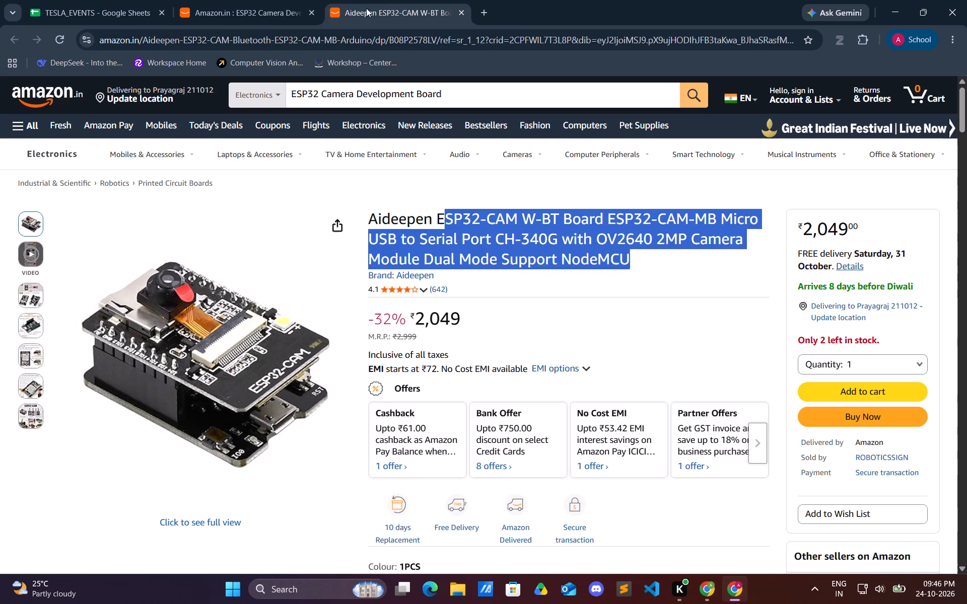
click(308, 8)
drag(457, 107, 282, 97)
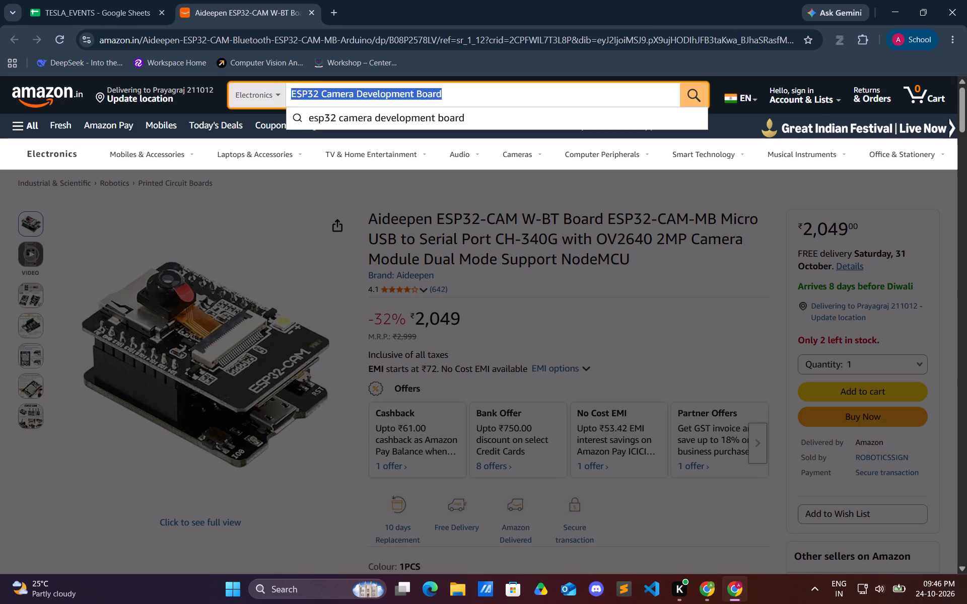
key(ctrl+v)
key(Return)
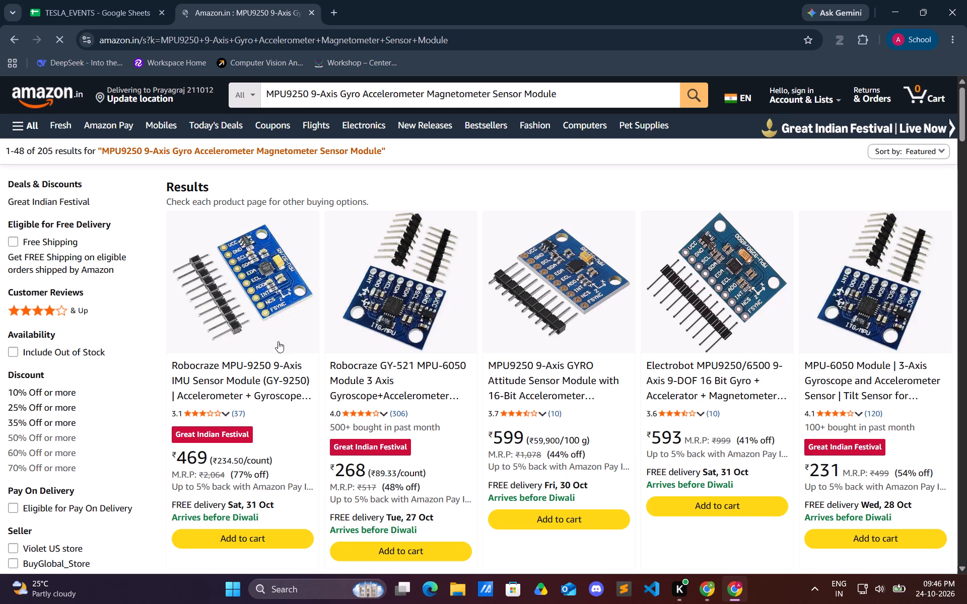
Compare the names and prices of the MPU9250 sensor modules in the Amazon results, and close the results page.
click(108, 17)
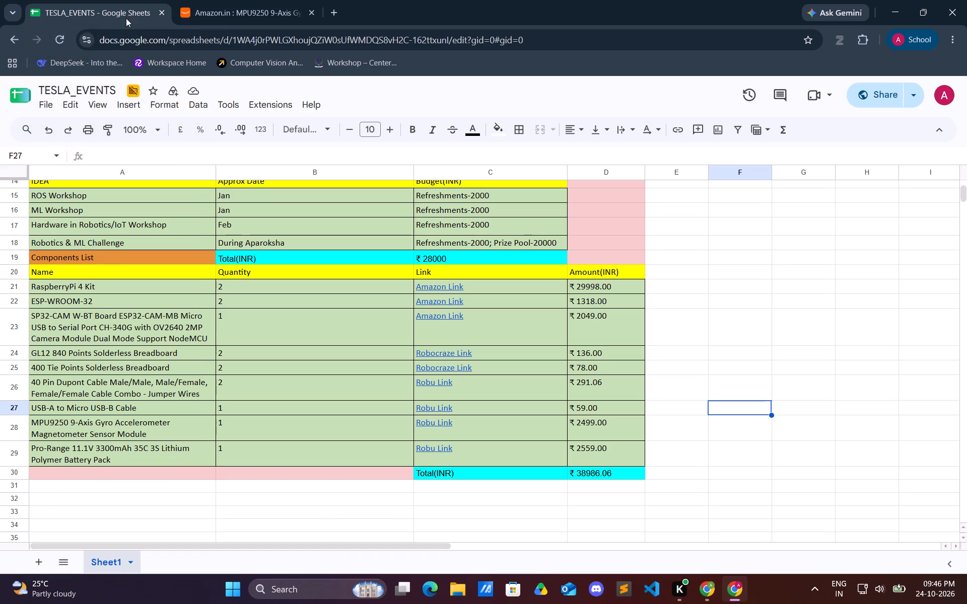
click(286, 10)
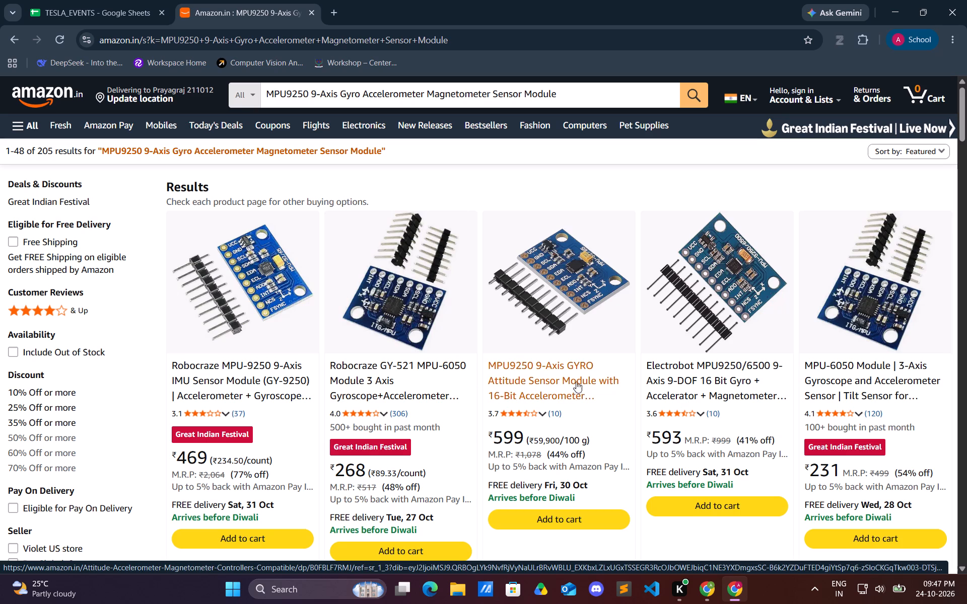
scroll(831, 376, down, 3)
scroll(646, 349, down, 1)
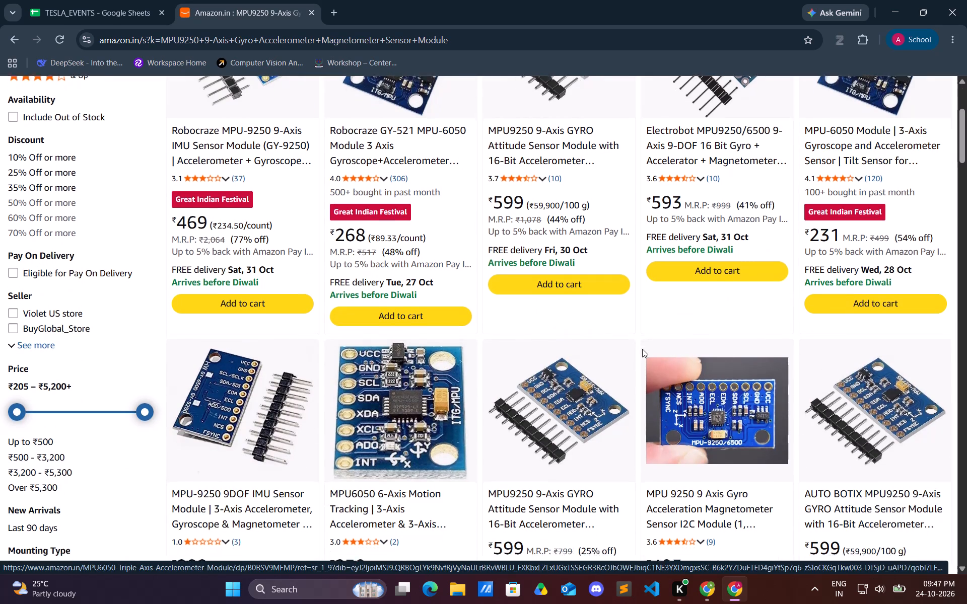
scroll(640, 349, down, 7)
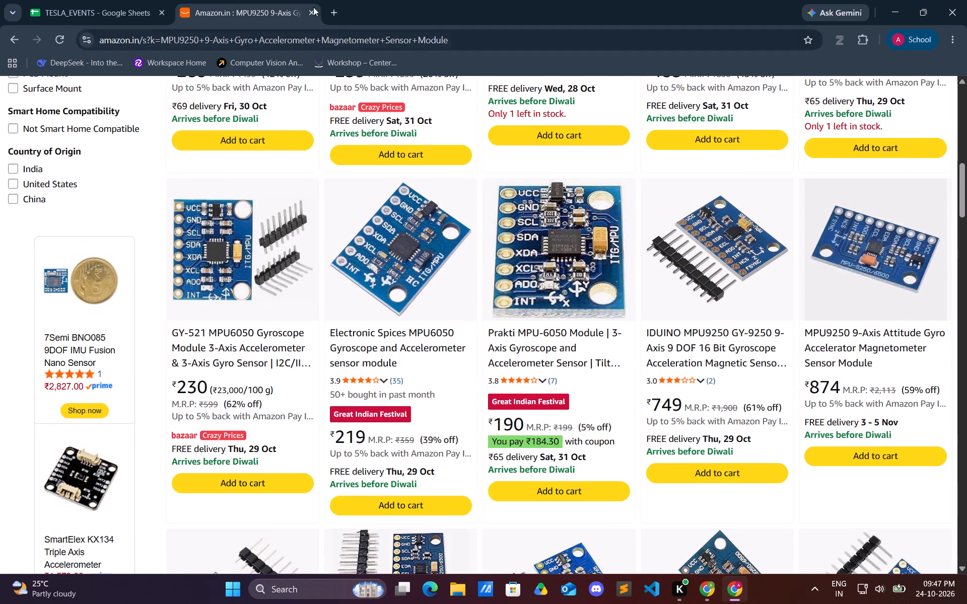
click(311, 8)
Open the Robu link of the MPU9250 sensor module from the Components List.
click(473, 443)
click(451, 429)
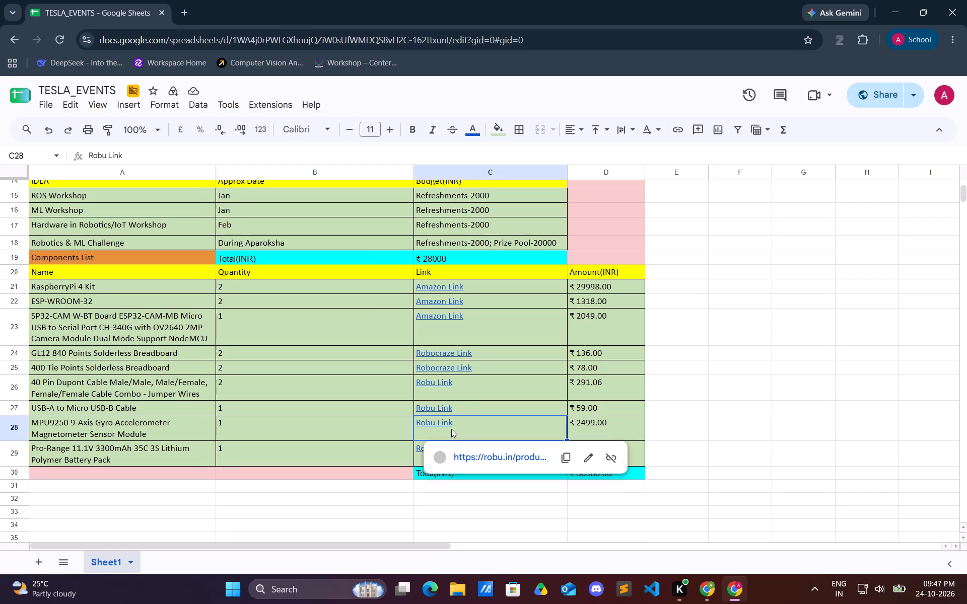
click(440, 426)
click(473, 444)
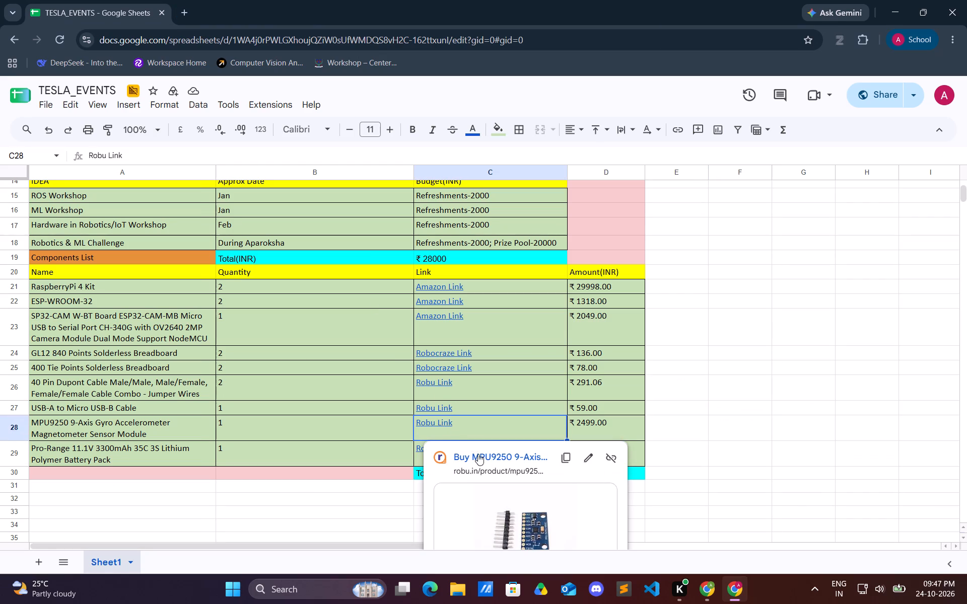
click(478, 456)
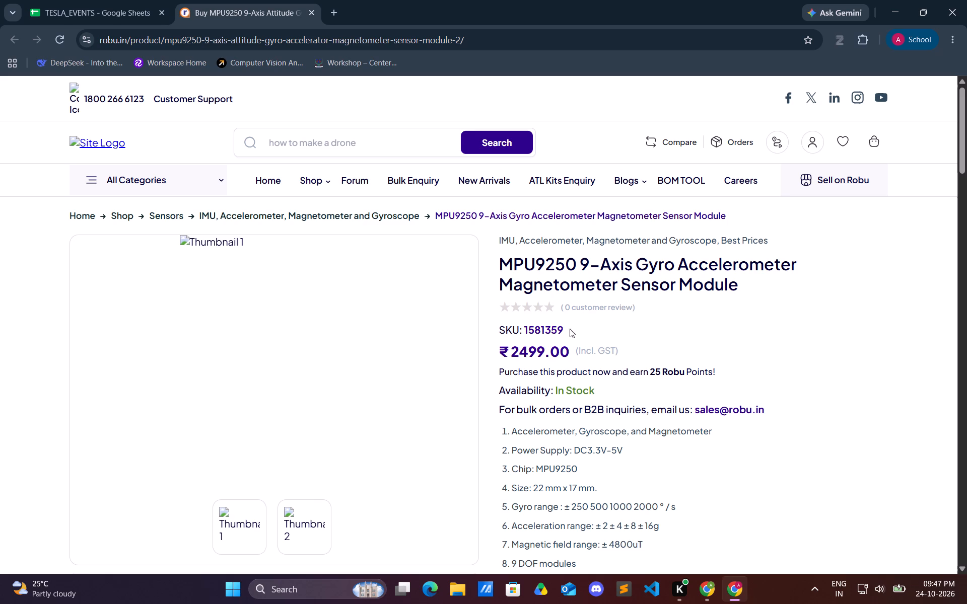
Examine the MPU9250 module's specifications, description, features and package contents on its Robu product page.
scroll(573, 409, down, 1)
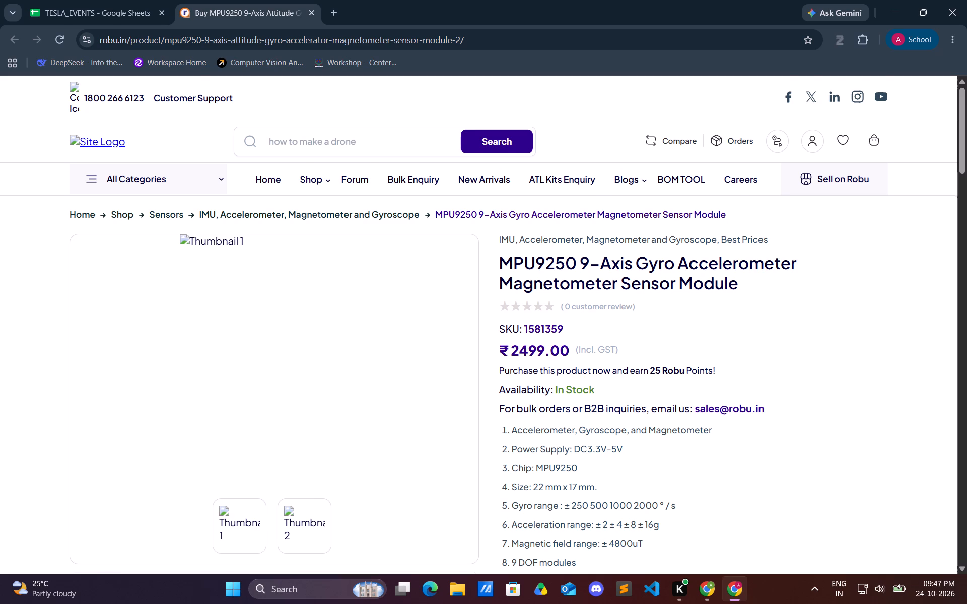
scroll(573, 409, down, 3)
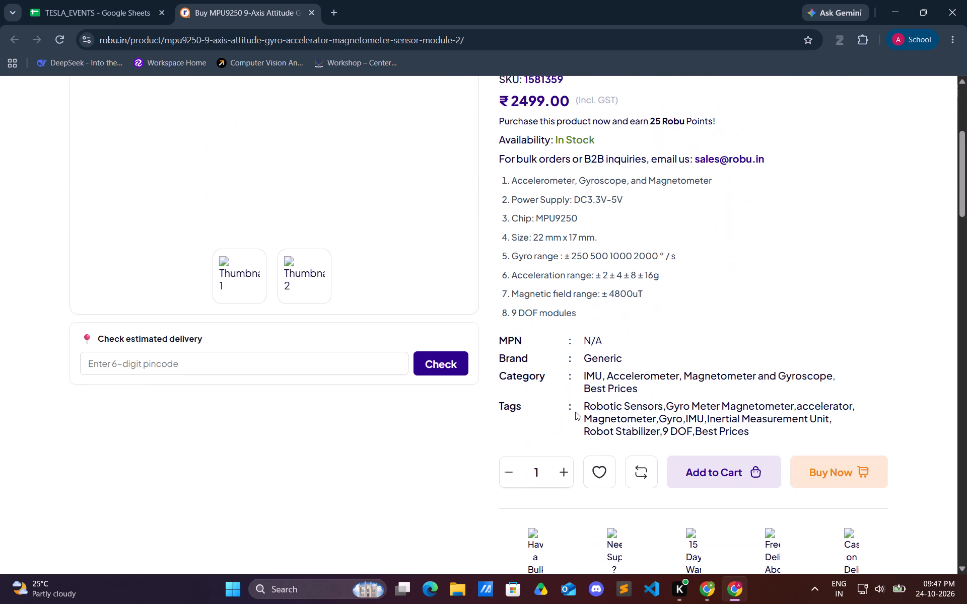
scroll(576, 413, down, 1)
scroll(557, 299, up, 3)
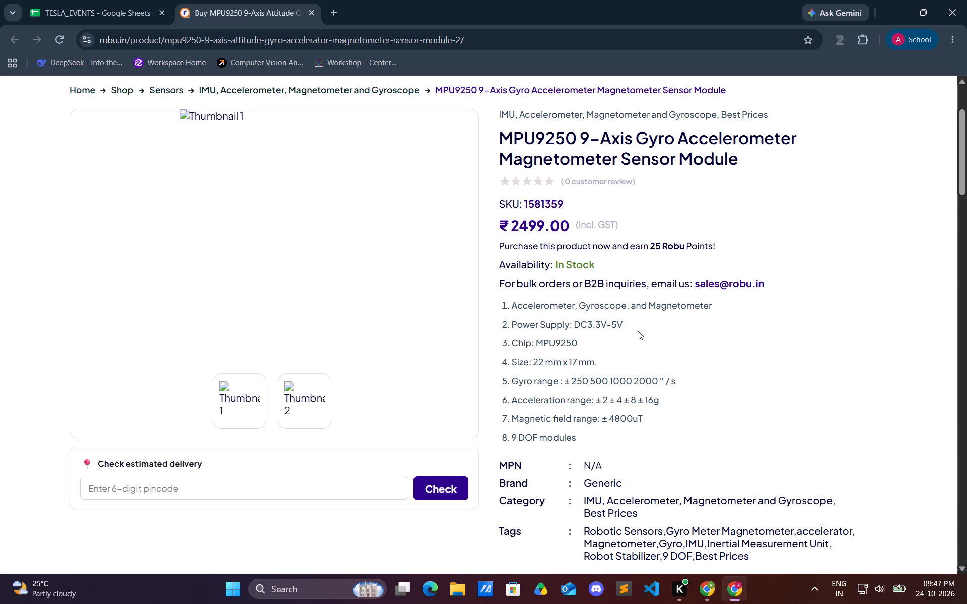
scroll(639, 345, down, 2)
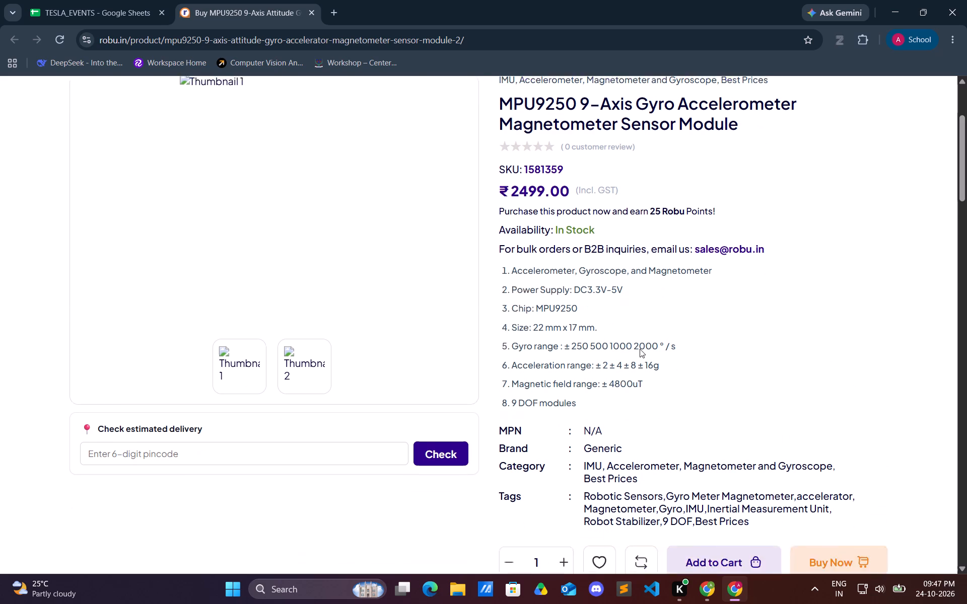
scroll(640, 349, down, 5)
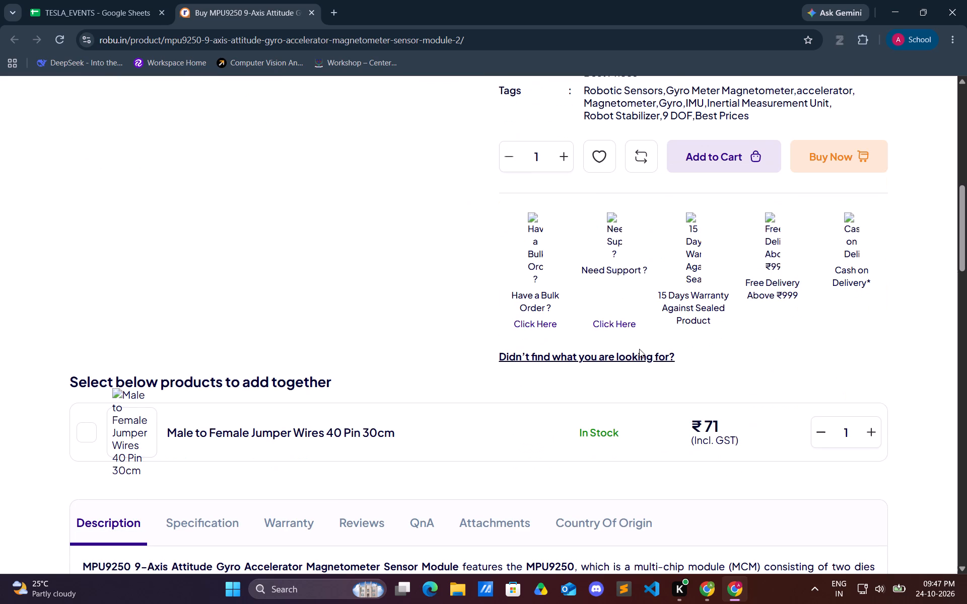
scroll(639, 349, down, 4)
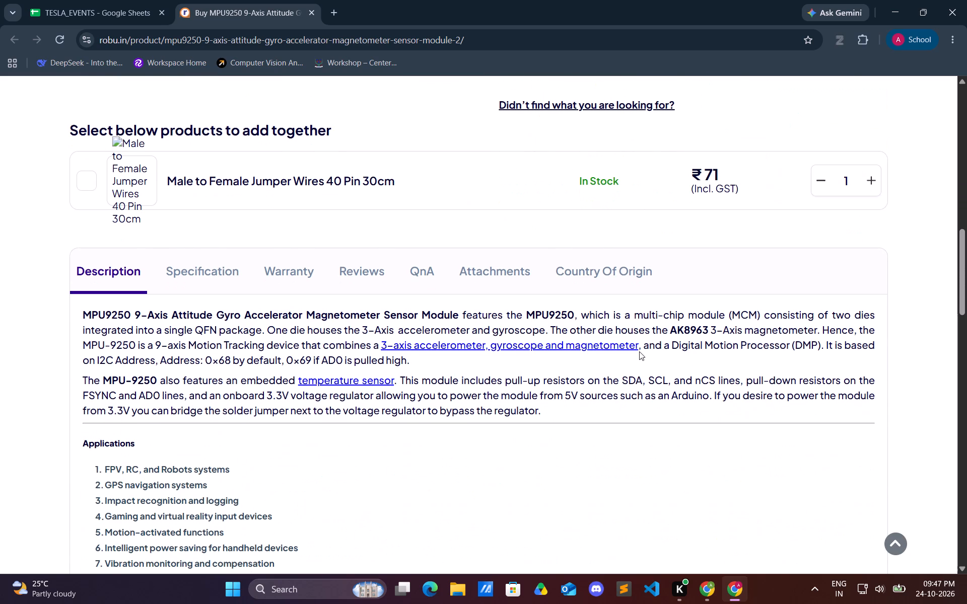
scroll(639, 355, down, 3)
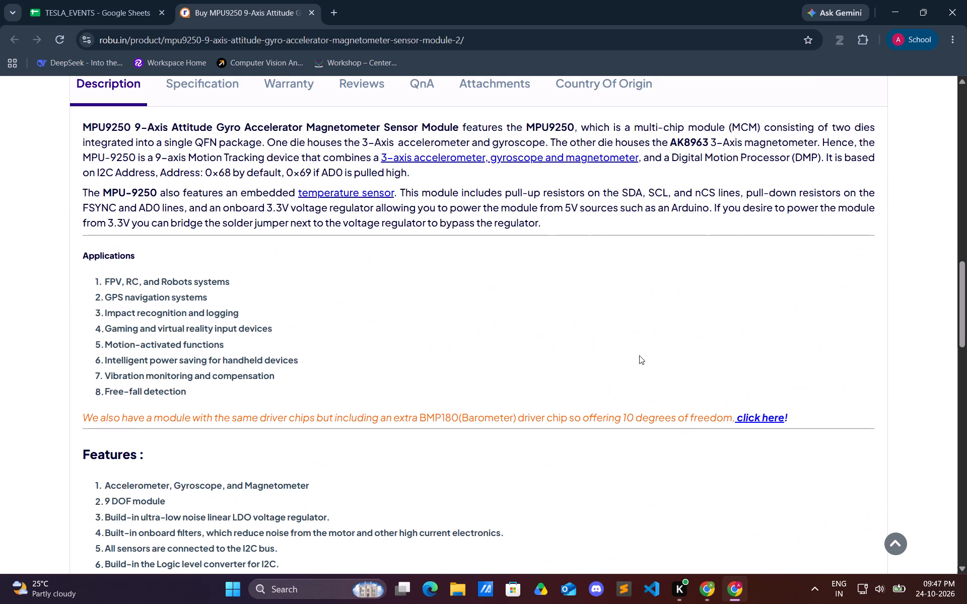
scroll(638, 356, down, 3)
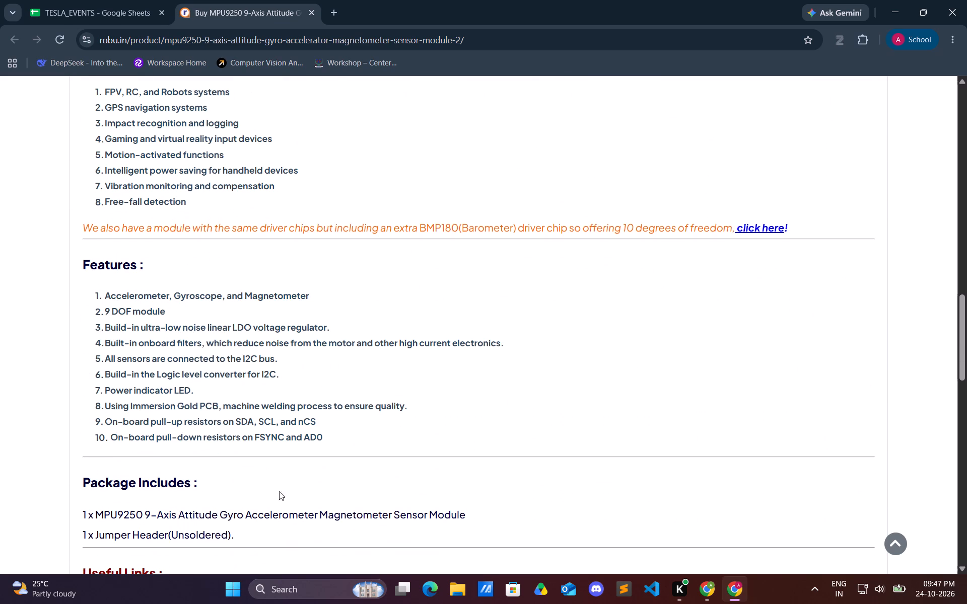
drag(232, 535, 134, 513)
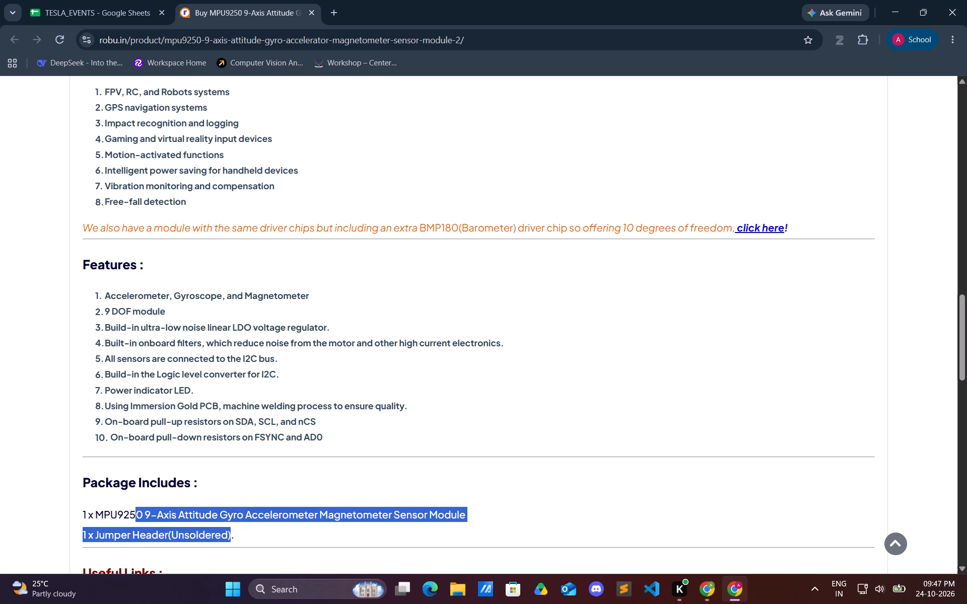
Examine the MPU9250 module's package contents, product name, price and key specifications on its Robu page.
drag(134, 513, 76, 505)
click(75, 505)
scroll(321, 428, down, 4)
scroll(387, 343, up, 5)
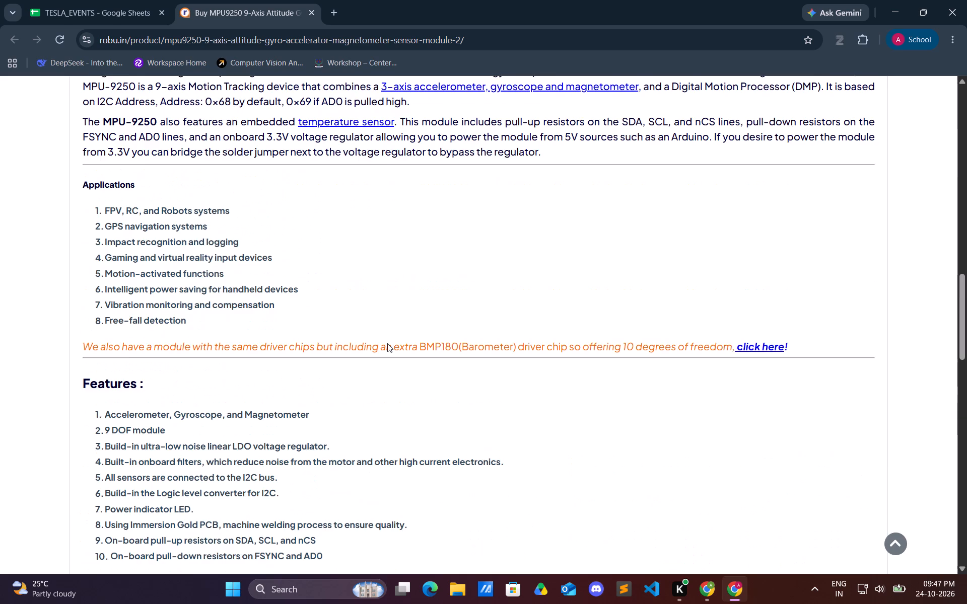
scroll(387, 343, up, 20)
scroll(387, 343, up, 1)
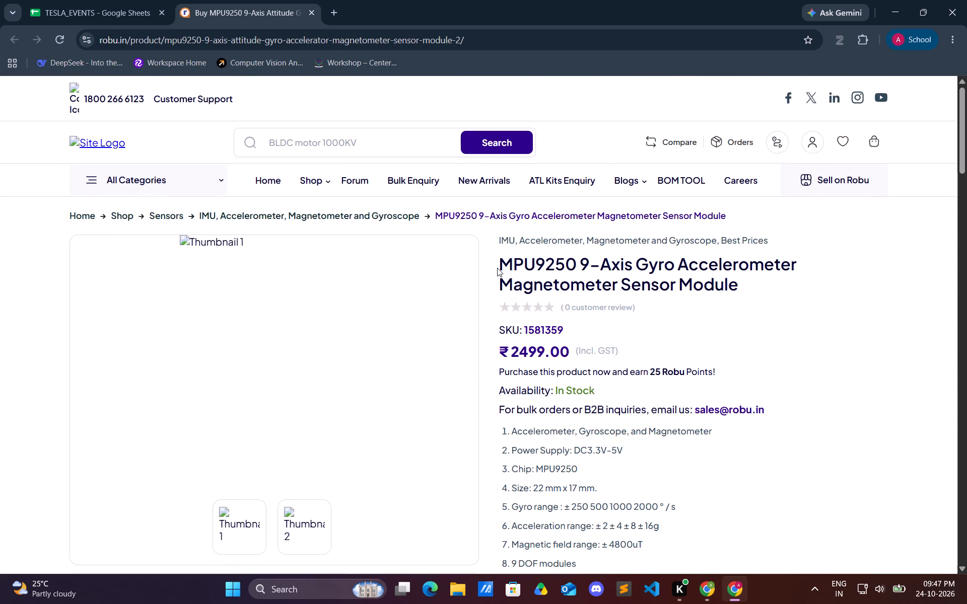
drag(498, 266, 752, 287)
click(752, 287)
drag(731, 285, 504, 273)
click(504, 273)
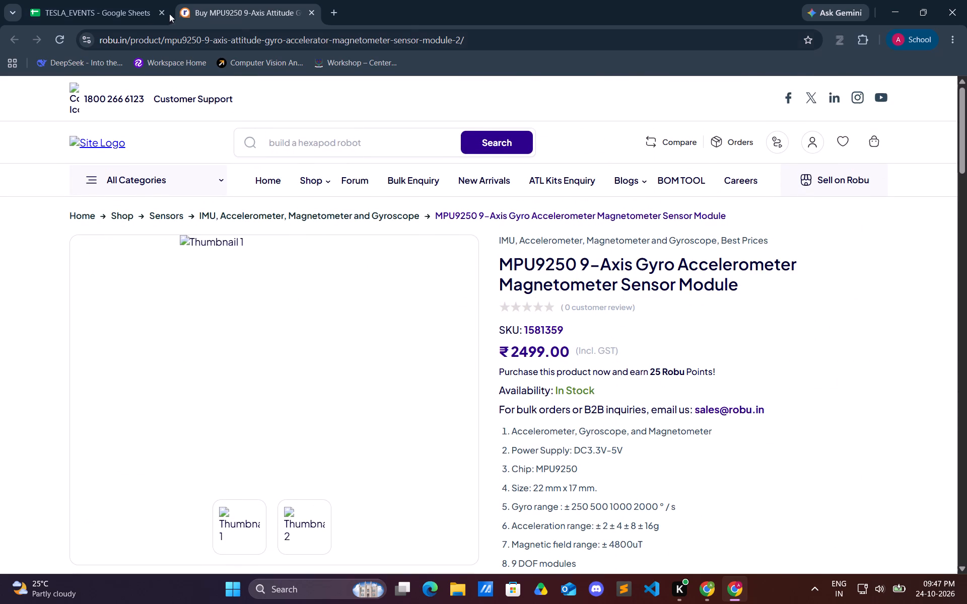
click(101, 0)
click(235, 5)
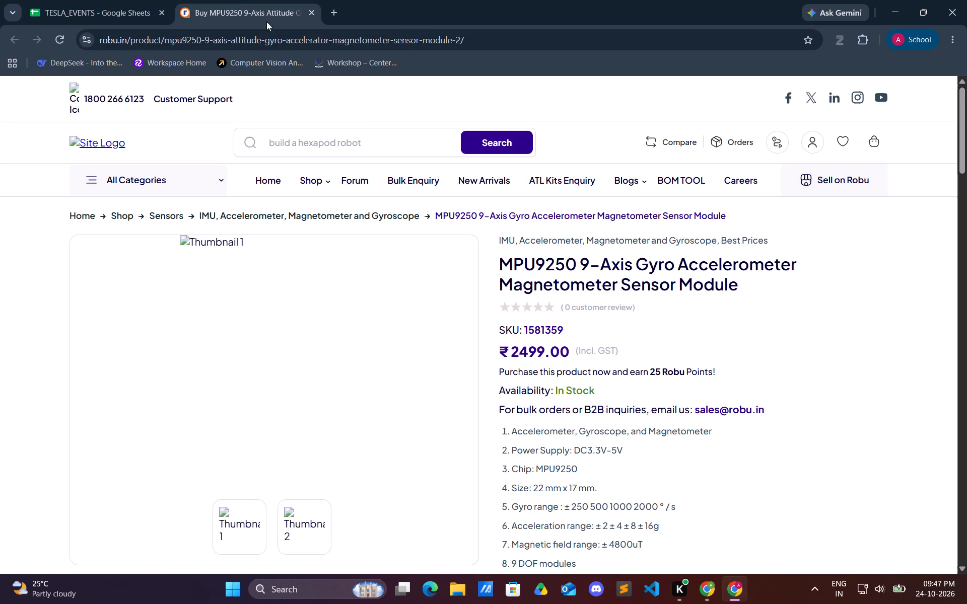
scroll(634, 376, down, 5)
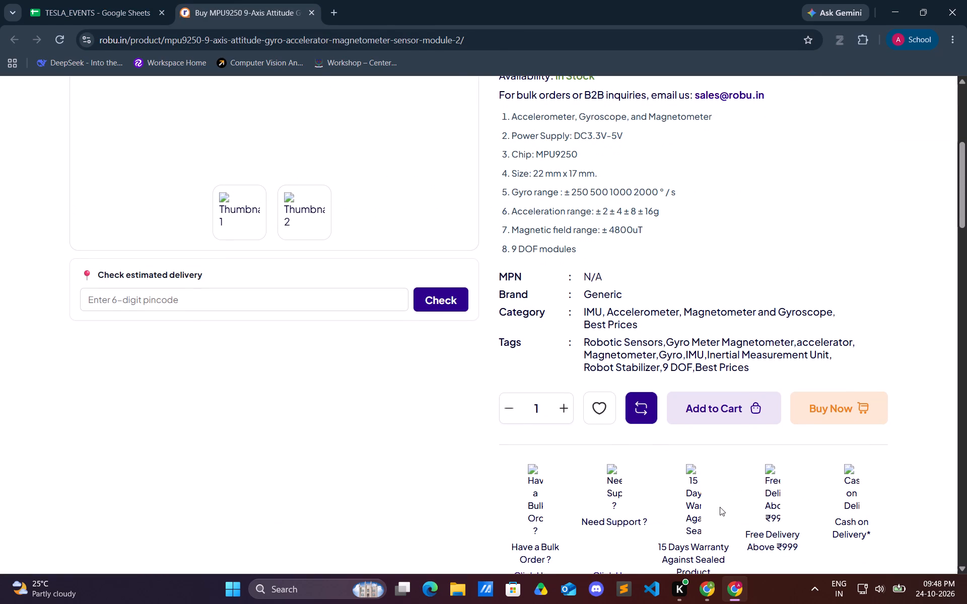
Copy the name MPU9250 9-Axis Gyro Accelerometer Magnetometer Sensor Module from the Components List and search Google for it.
click(101, 14)
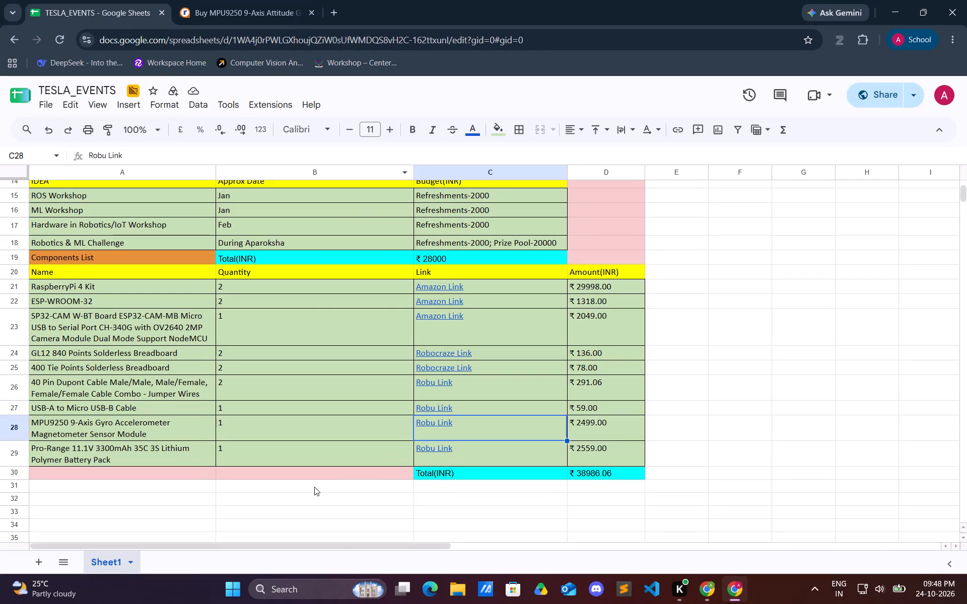
click(150, 434)
drag(150, 434, 50, 413)
double_click(53, 430)
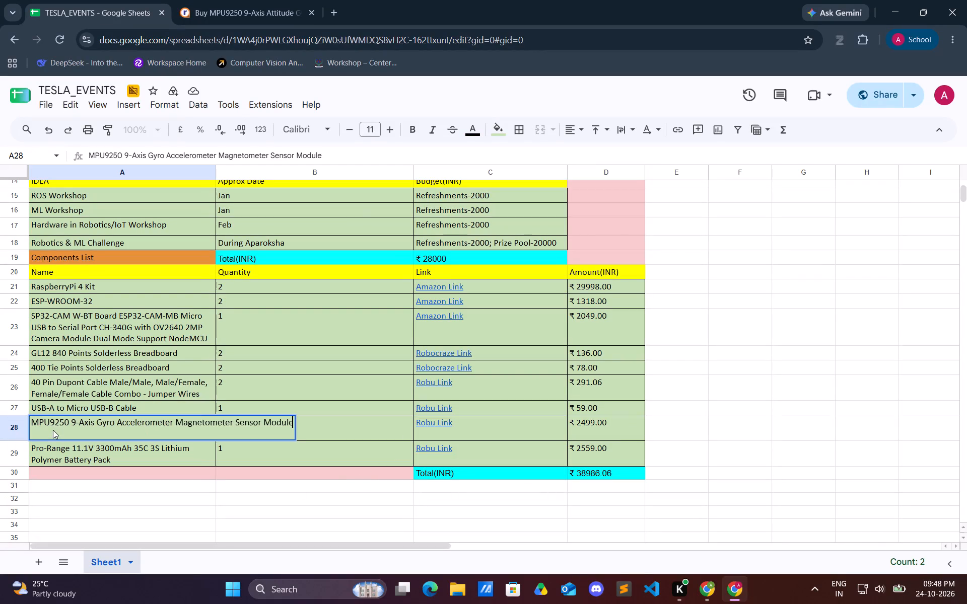
click(76, 427)
key(ctrl+a)
key(ctrl+c)
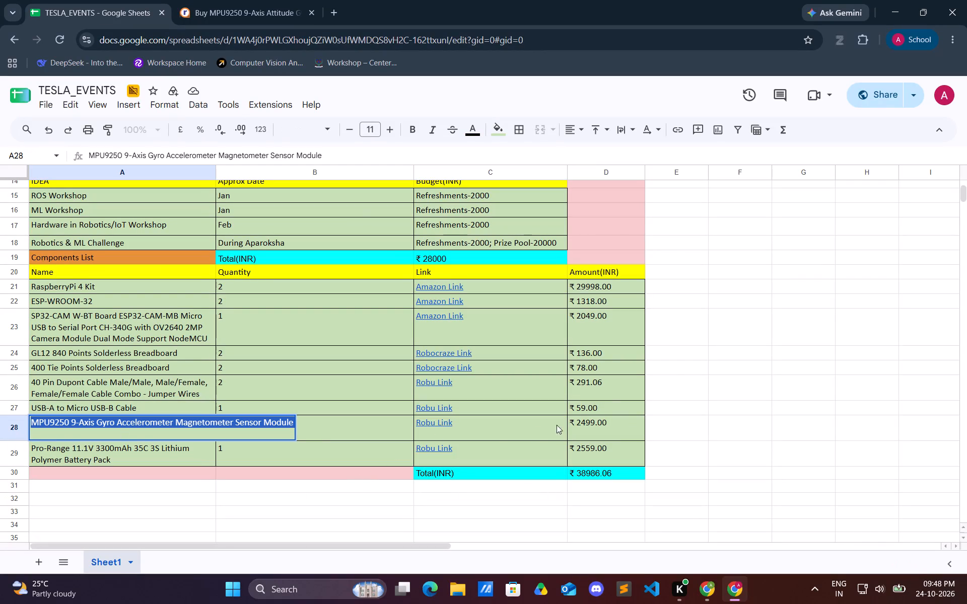
click(698, 369)
click(332, 4)
click(356, 39)
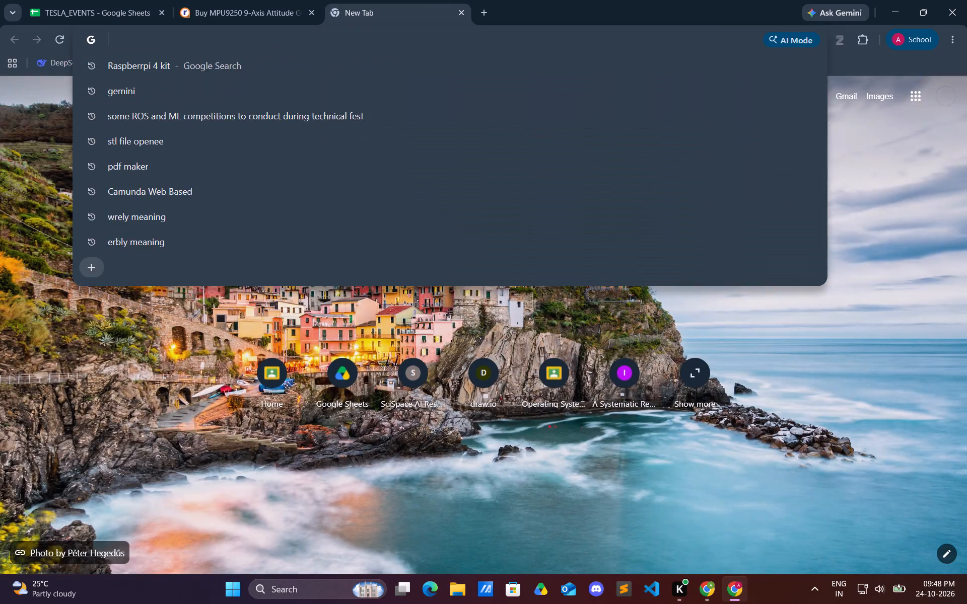
key(ctrl+v)
key(Return)
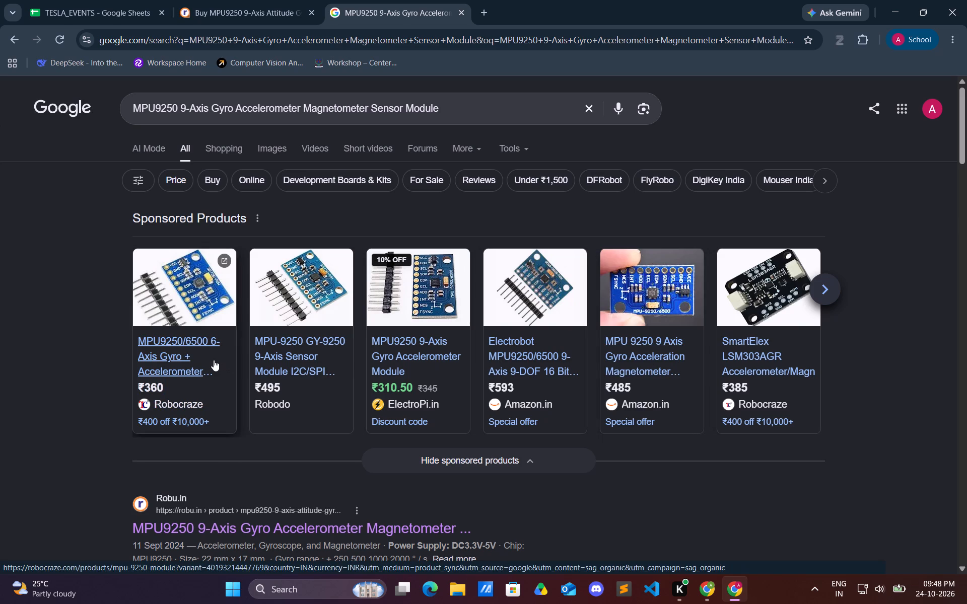
Open the full Google Shopping results for the MPU9250 module and compare the sellers and prices across the price ranges.
click(828, 289)
click(766, 328)
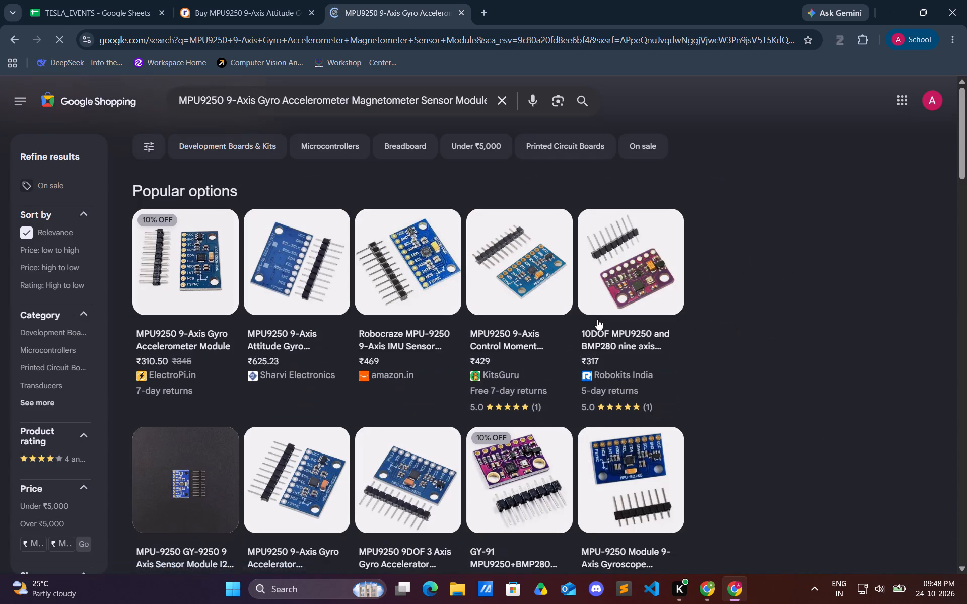
scroll(542, 326, down, 2)
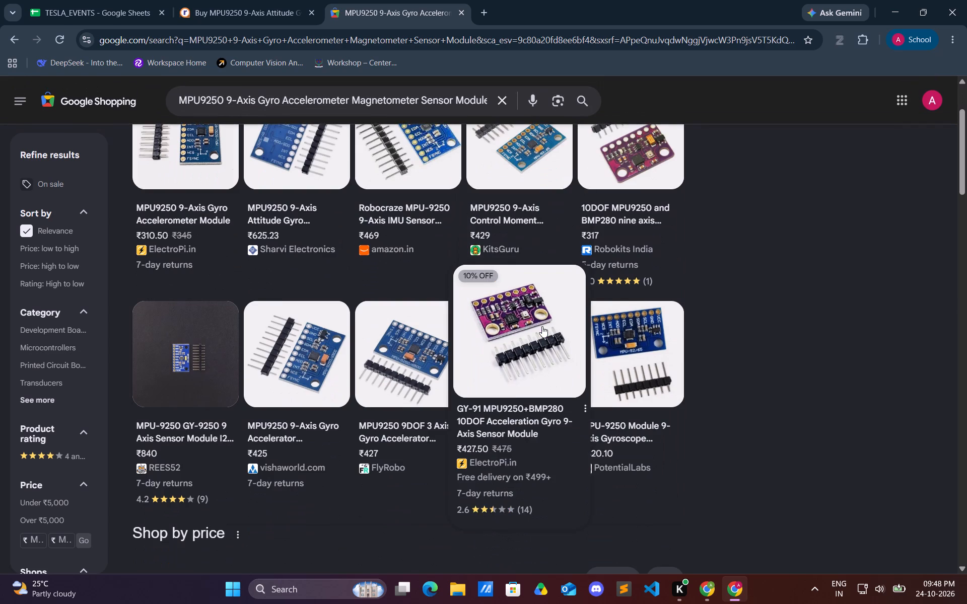
scroll(542, 326, down, 5)
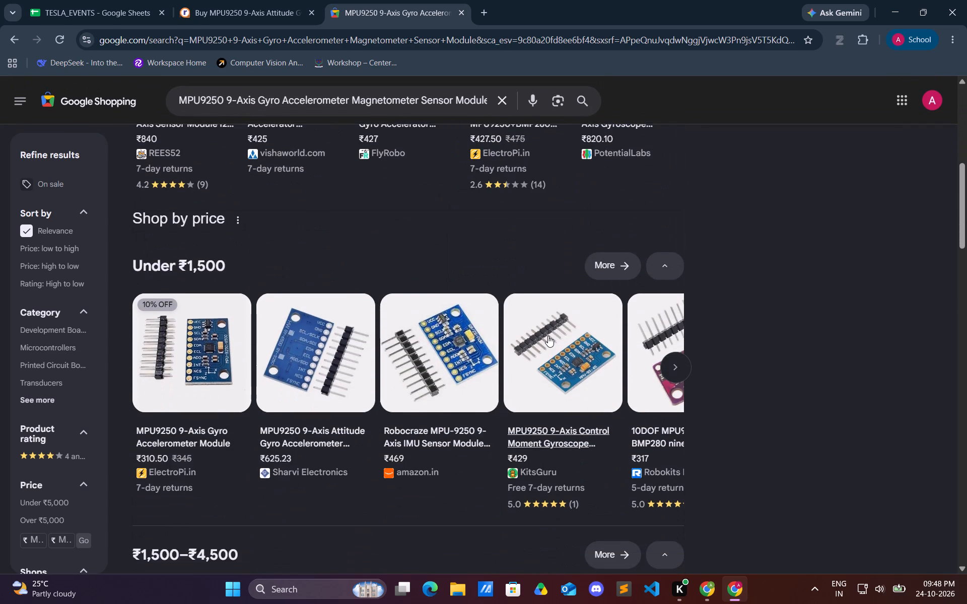
scroll(548, 338, down, 4)
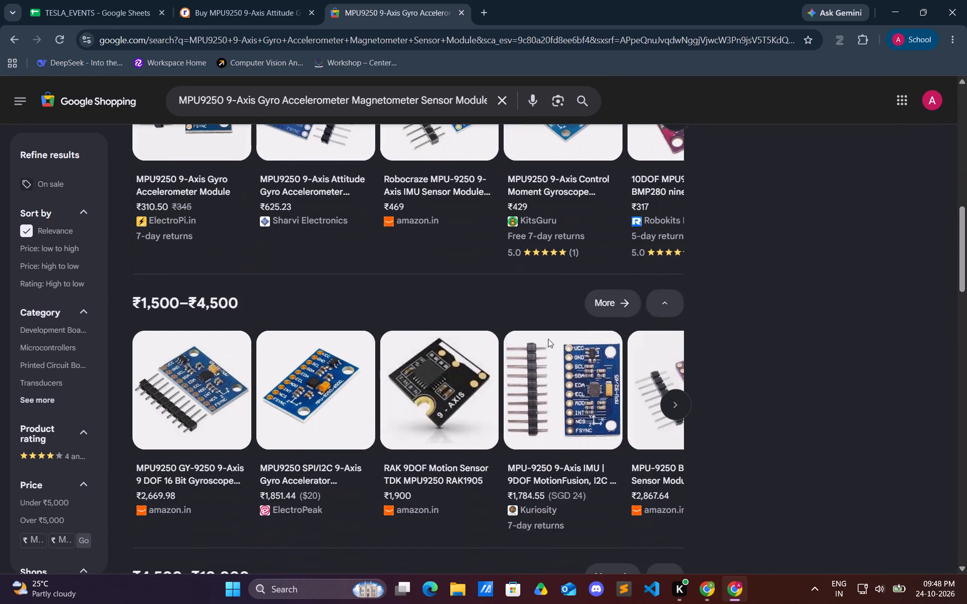
scroll(548, 339, up, 2)
click(676, 241)
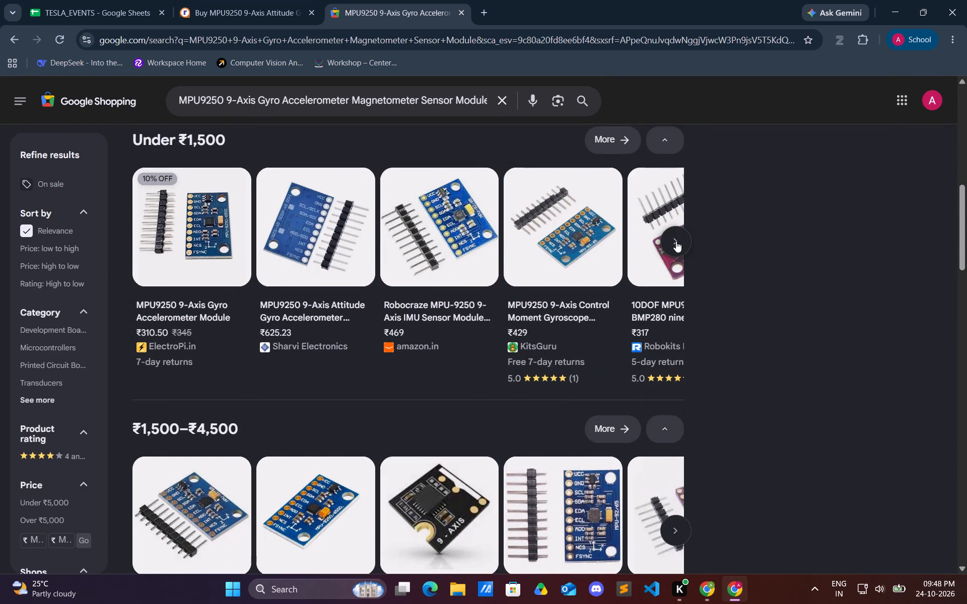
scroll(604, 321, down, 3)
click(666, 337)
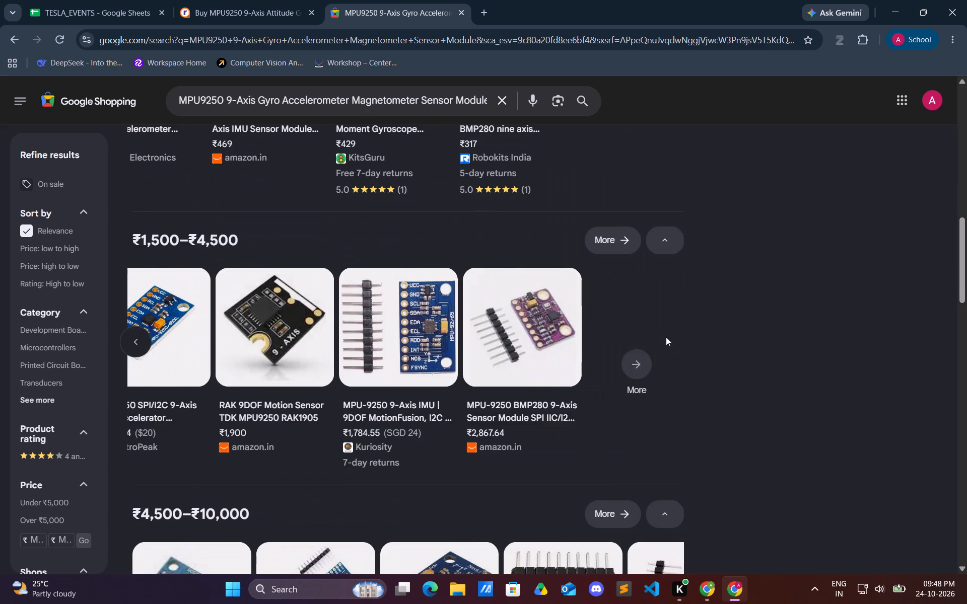
scroll(664, 339, down, 3)
scroll(642, 448, up, 14)
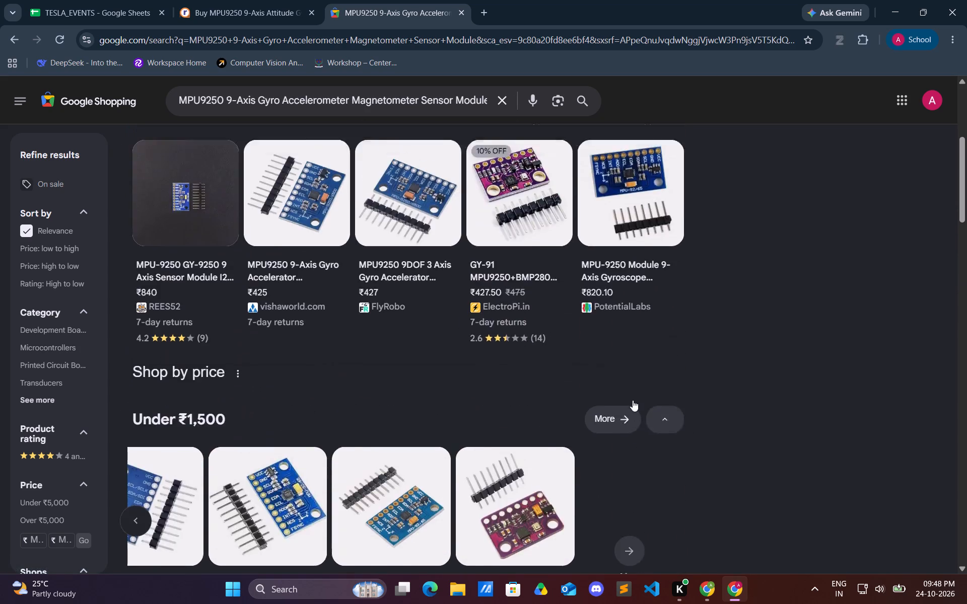
scroll(633, 400, up, 1)
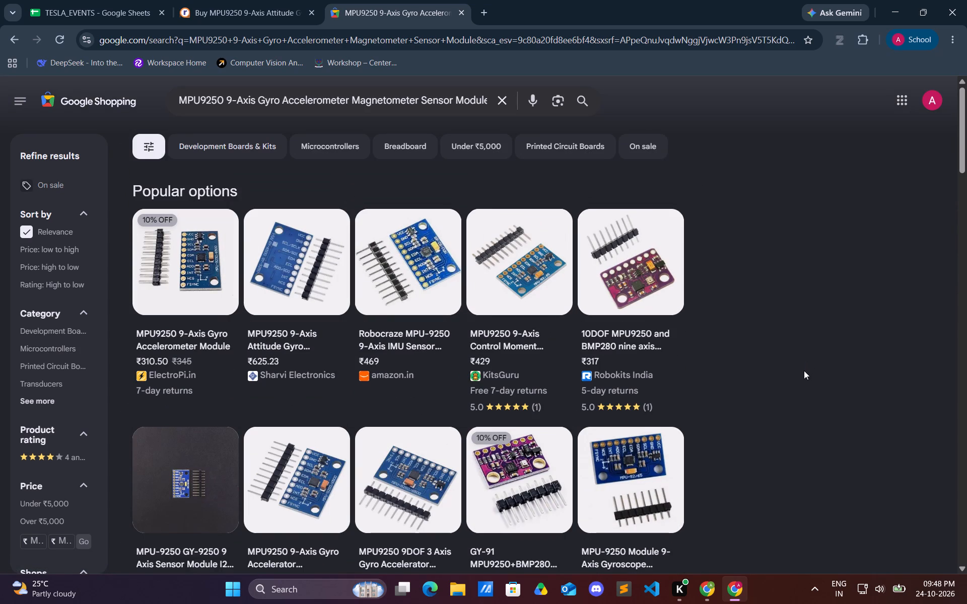
Open the Amazon listing of the Robocraze MPU-9250 9-Axis IMU Sensor Module from the shopping results and close the Robu page.
click(399, 339)
click(421, 318)
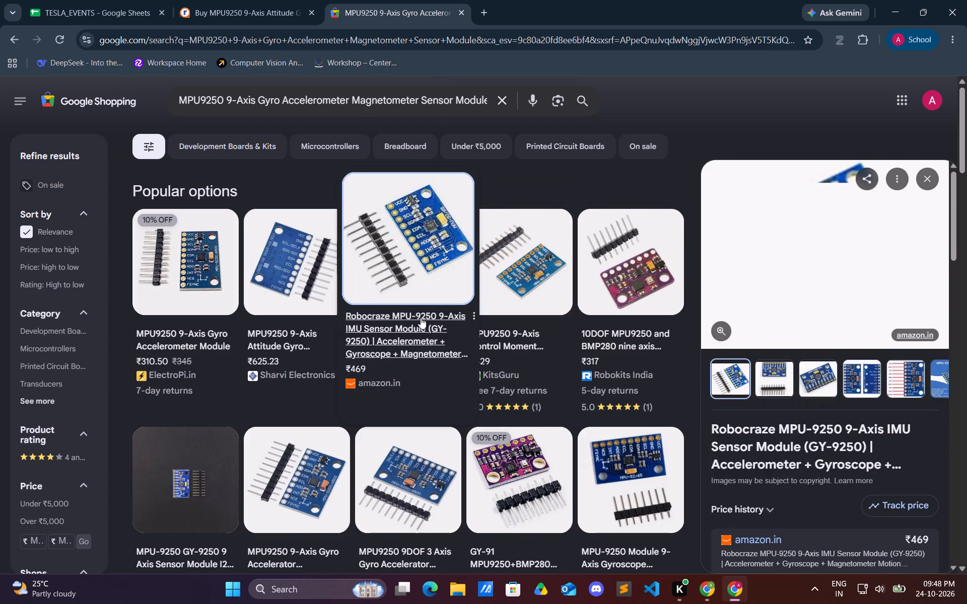
click(822, 302)
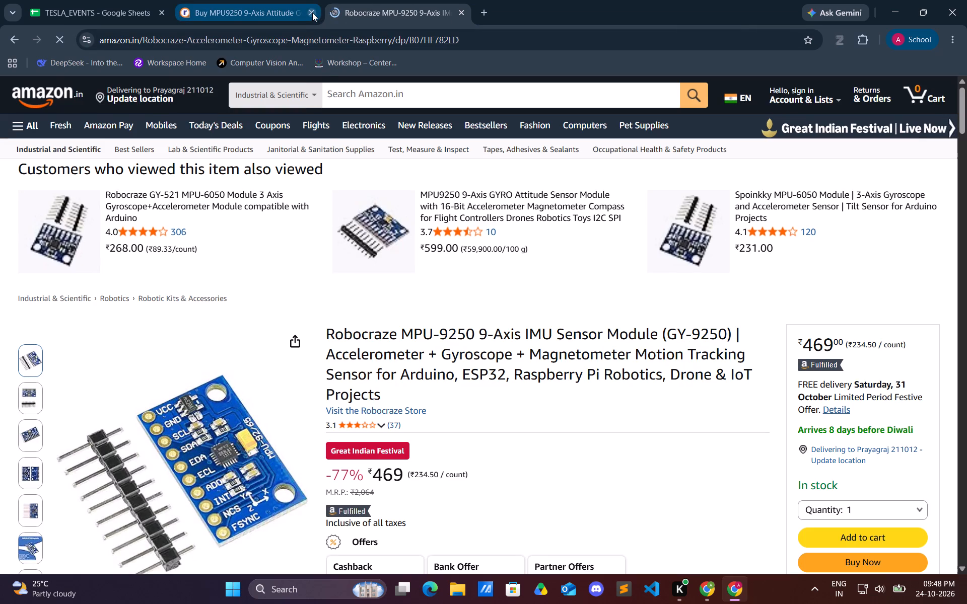
click(312, 13)
Copy the share link of the Robocraze MPU-9250 sensor module's Amazon listing.
scroll(482, 345, down, 1)
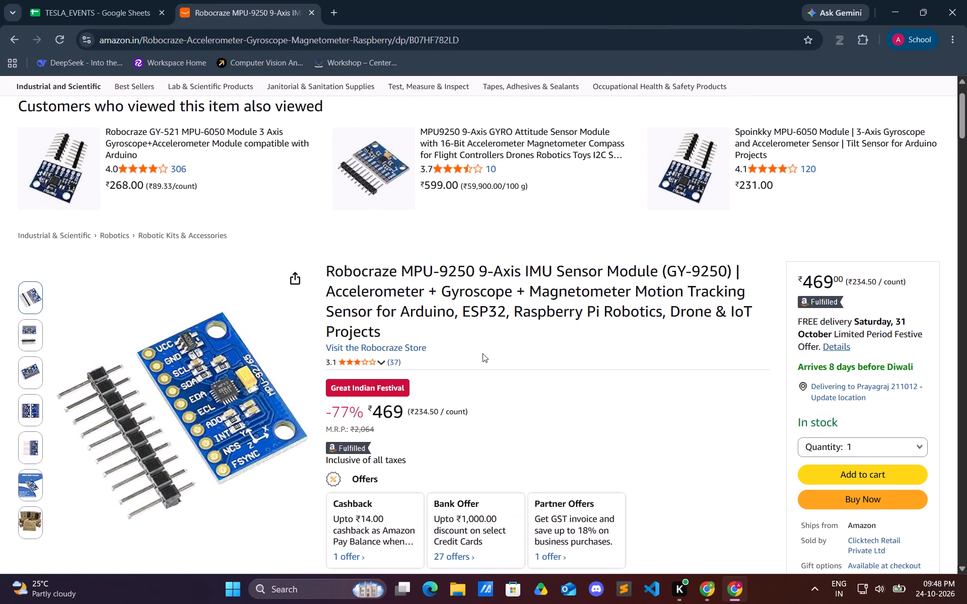
scroll(482, 356, down, 1)
click(298, 216)
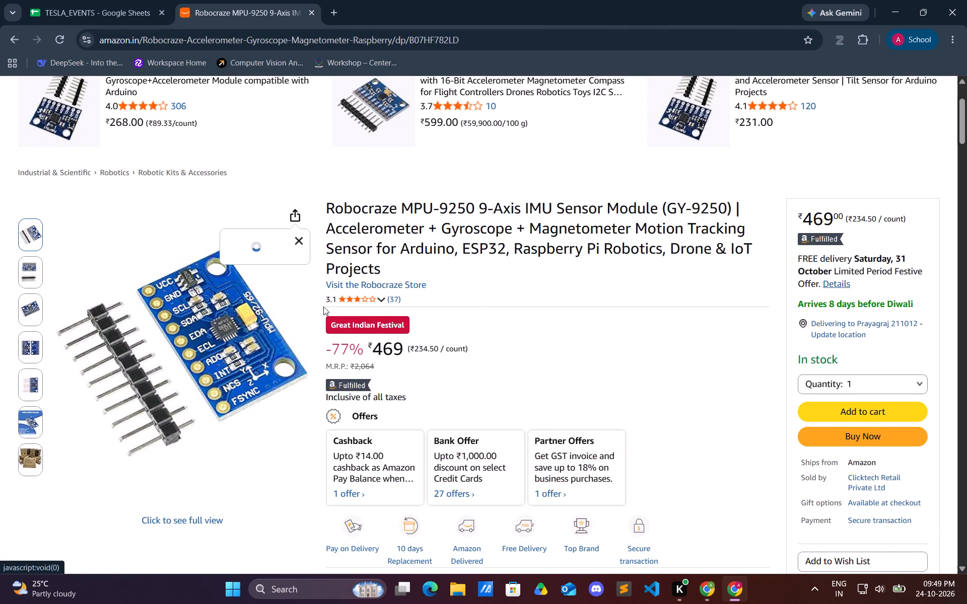
click(279, 338)
Replace the MPU9250 module's Robu link in the Components List with the copied Amazon address and label it Amazon Link.
click(118, 6)
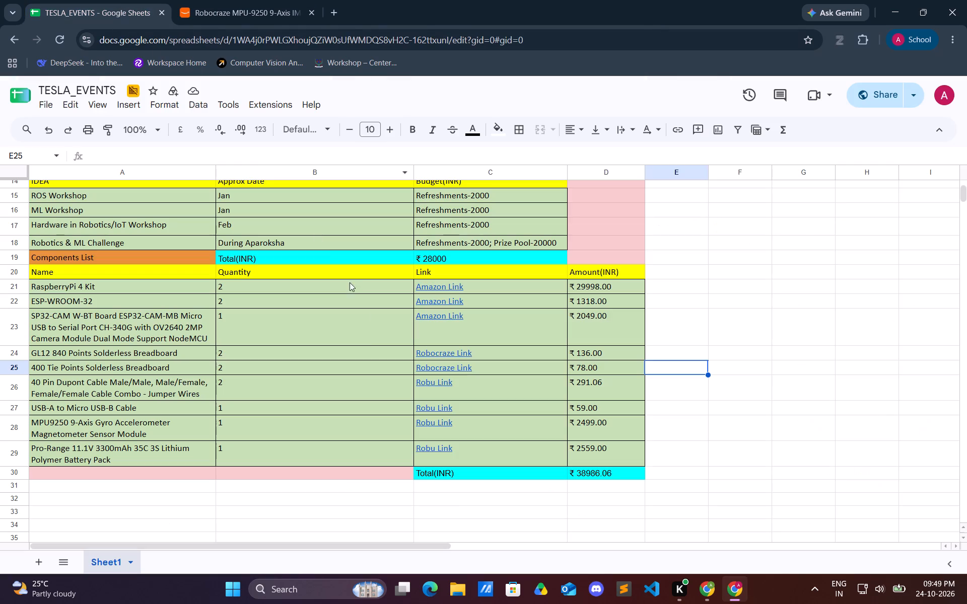
double_click(481, 422)
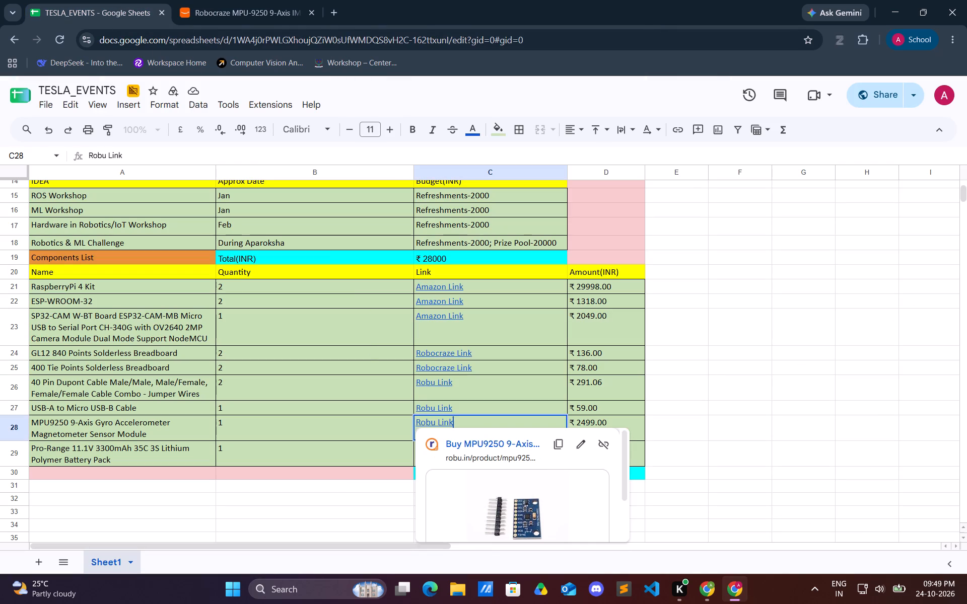
click(579, 441)
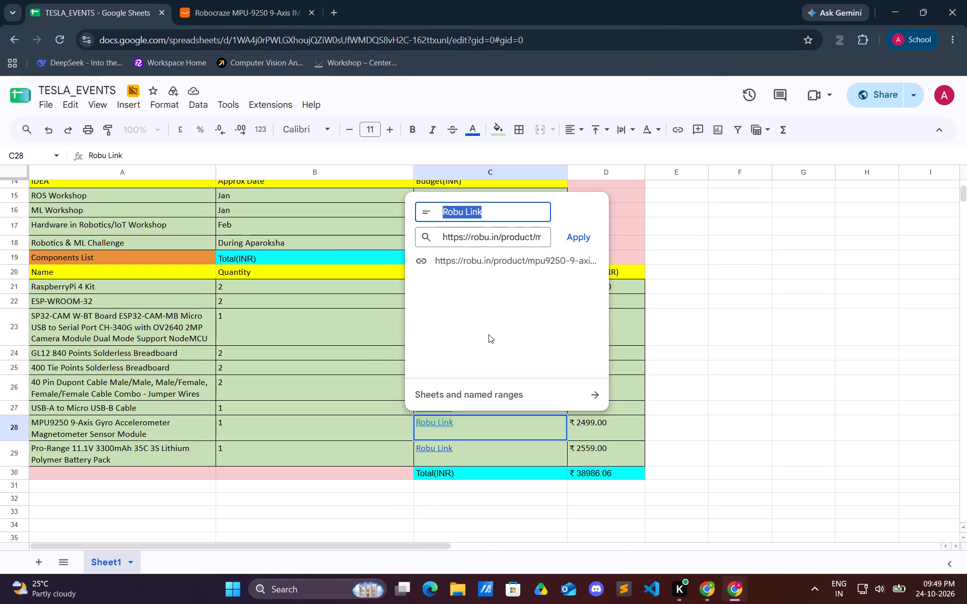
triple_click(480, 237)
key(ctrl+v)
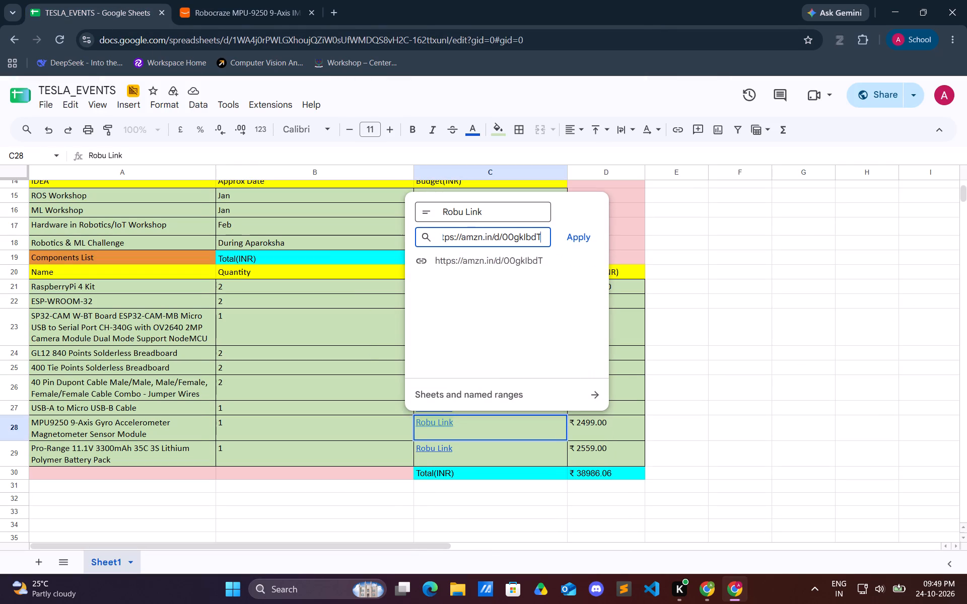
drag(463, 210, 433, 207)
text(Amazon)
click(587, 233)
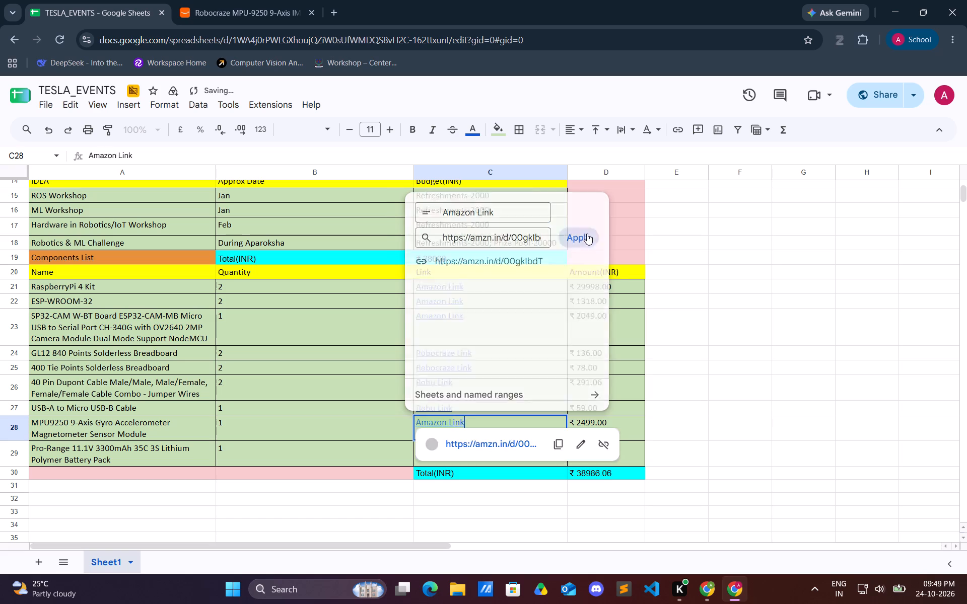
Check the Robocraze module's price on Amazon and set the MPU9250 module's amount in the Components List to ₹ 469.00.
click(756, 424)
click(690, 427)
click(224, 0)
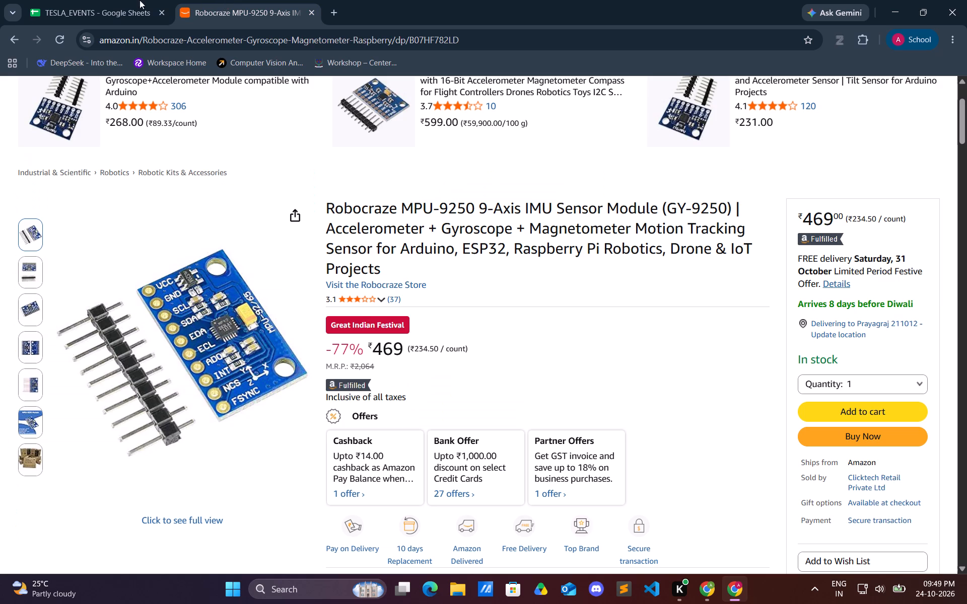
click(70, 6)
text(469)
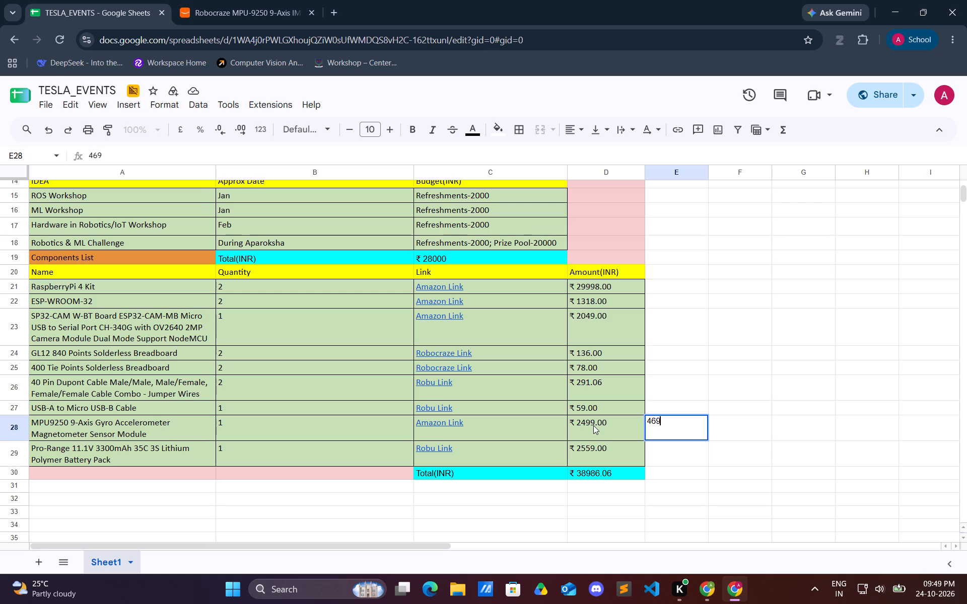
double_click(593, 425)
click(593, 425)
key(BackSpace)
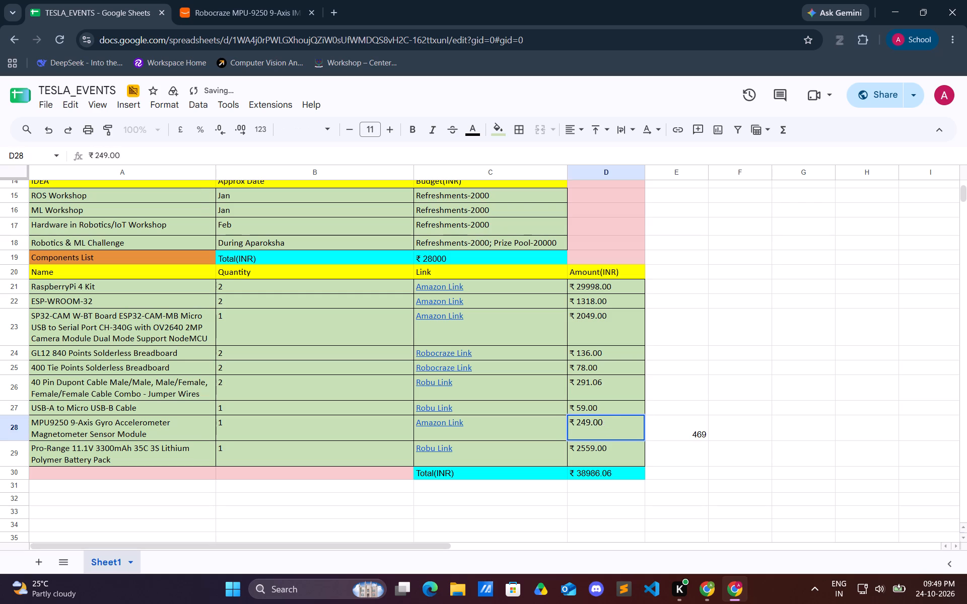
key(BackSpace)
key(BackSpace)
key(BackSpace)
text(46)
key(9)
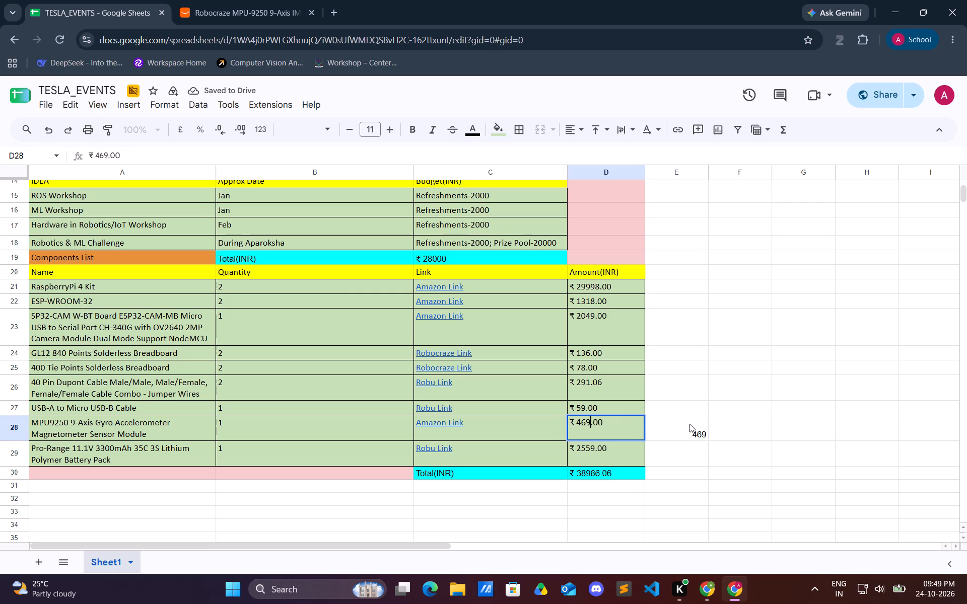
Clear the stray entry from the empty cell beside the MPU9250 module's amount.
click(689, 424)
key(asterisk)
click(707, 477)
click(683, 431)
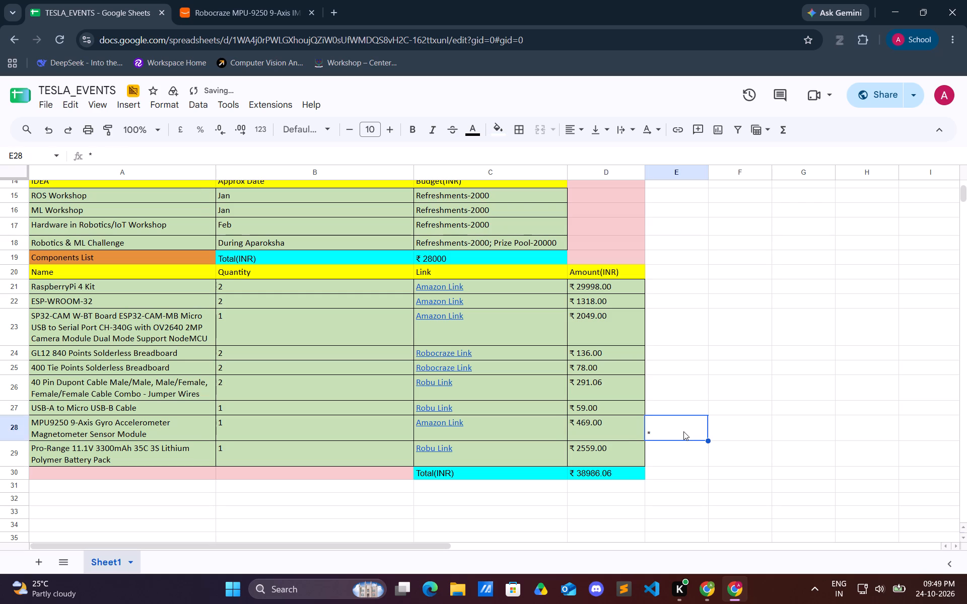
key(Delete)
click(688, 488)
Change the Components List total to ₹ 36956.06.
double_click(592, 474)
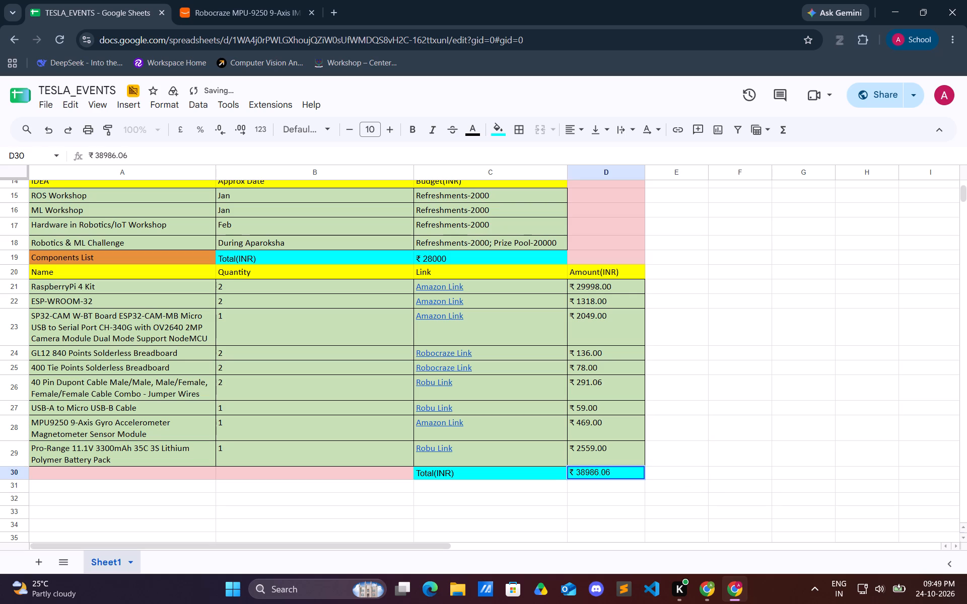
click(596, 474)
key(BackSpace)
key(5)
key(Left)
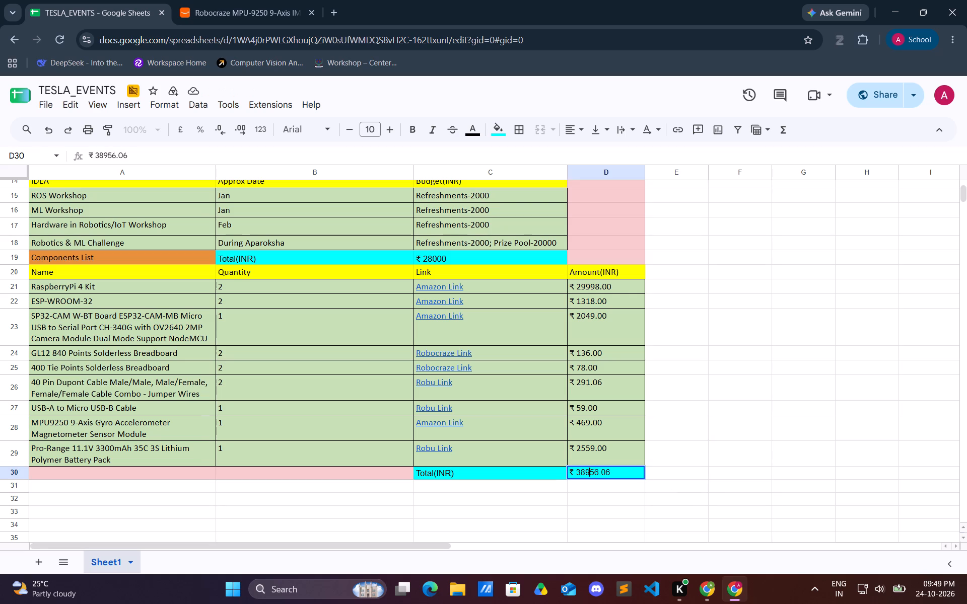
key(Left)
key(BackSpace)
key(6)
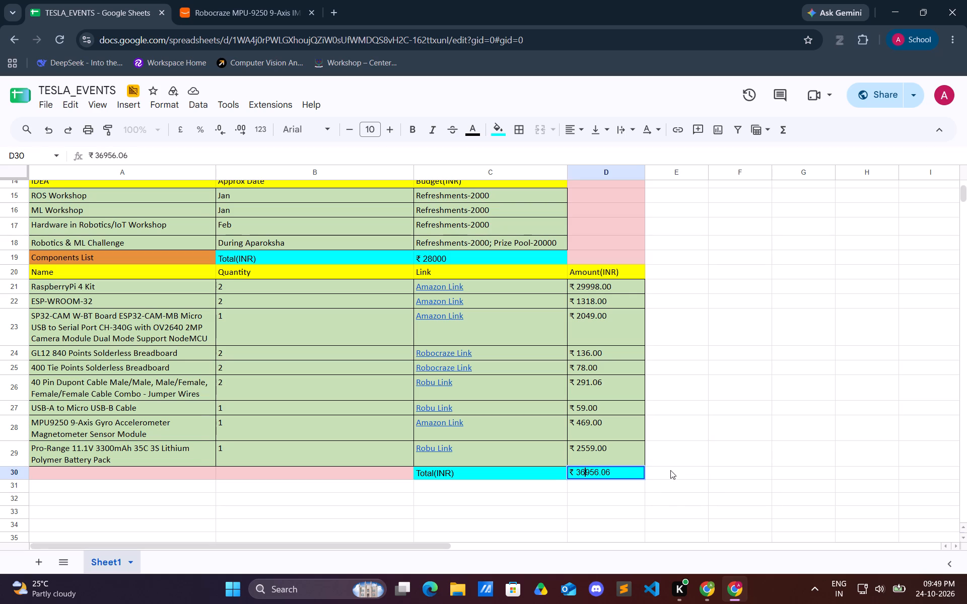
click(670, 470)
click(725, 327)
click(546, 506)
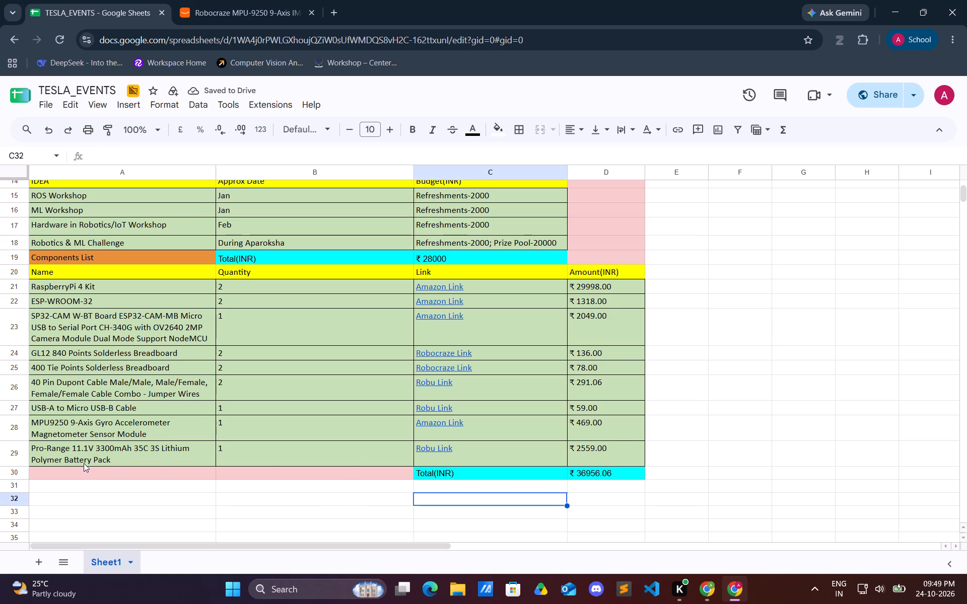
Search Amazon for the Components List's battery pack using its copied name, "Pro-Range 11.1V 3300mAh 35C 3S Lithium Polymer Battery Pack".
triple_click(118, 456)
triple_click(122, 449)
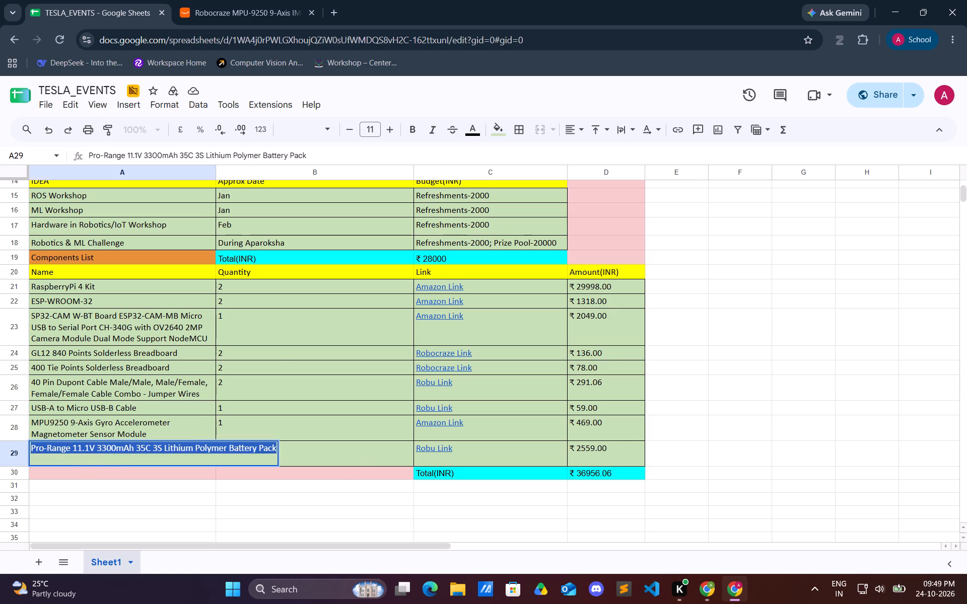
key(ctrl+c)
click(362, 322)
click(260, 17)
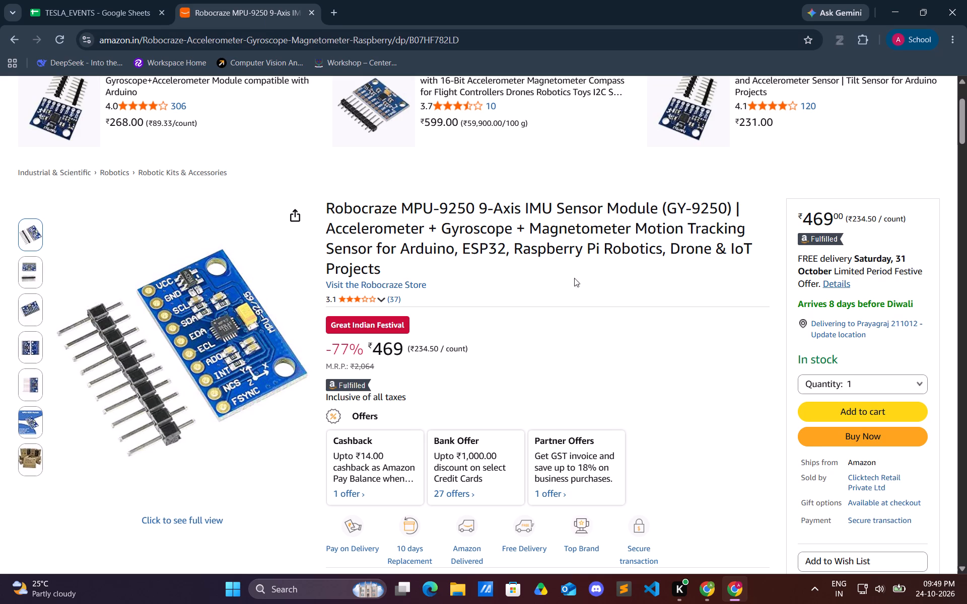
scroll(578, 283, down, 1)
scroll(578, 283, up, 3)
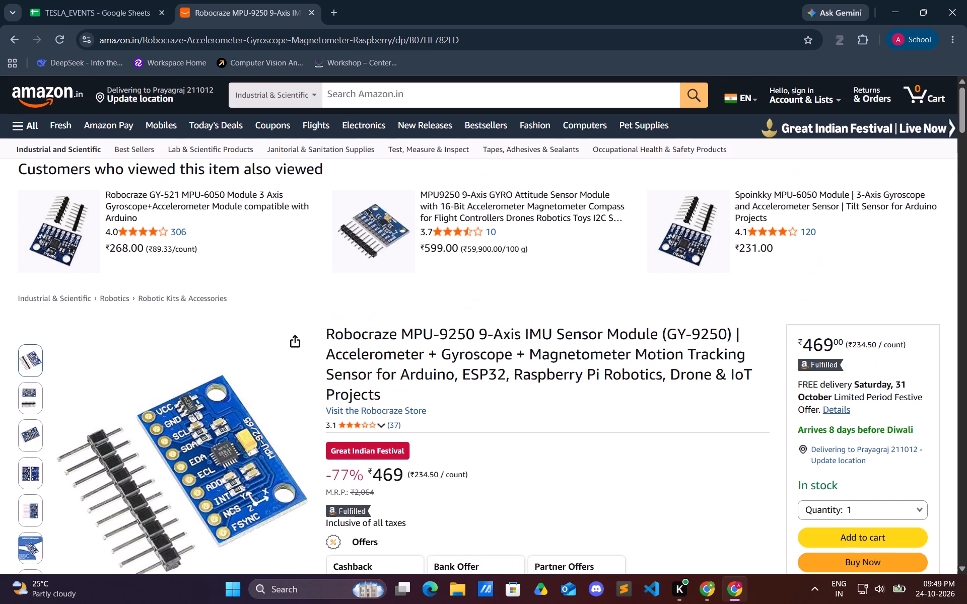
click(424, 99)
key(ctrl+v)
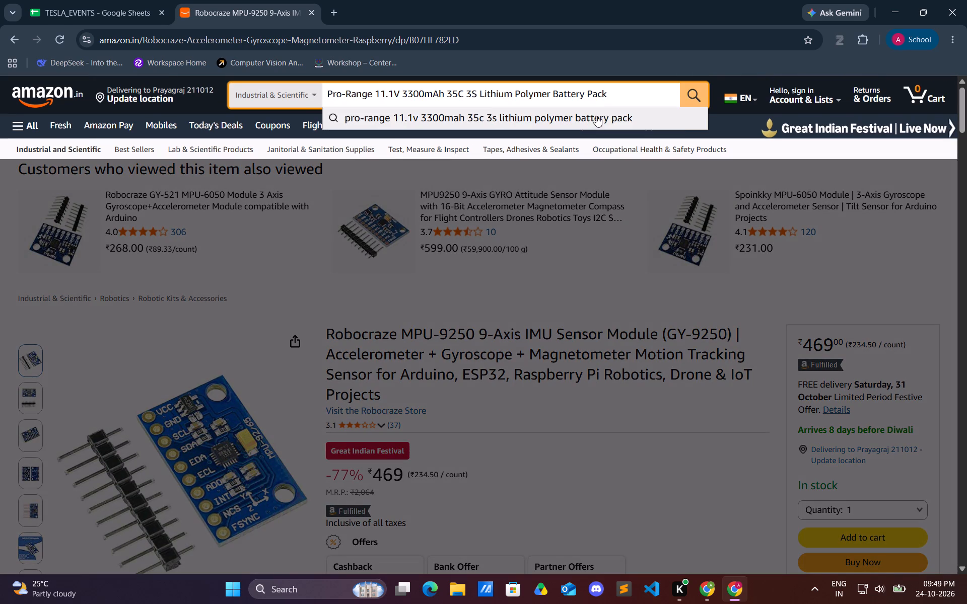
key(Return)
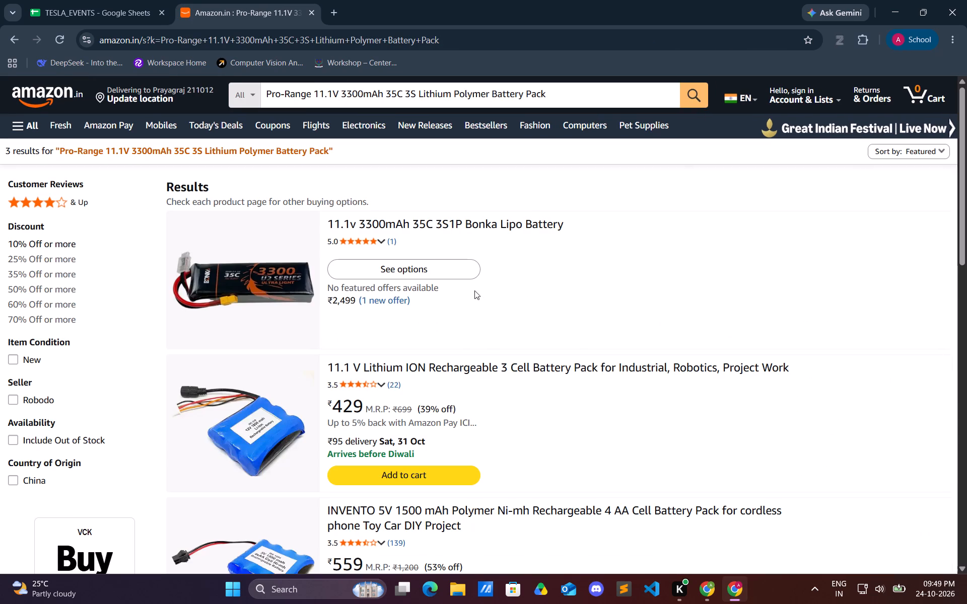
Check the 11.1v 3300mAh 35C 3S1P Bonka Lipo Battery listing and the other Amazon results, closing both pages when done.
click(513, 230)
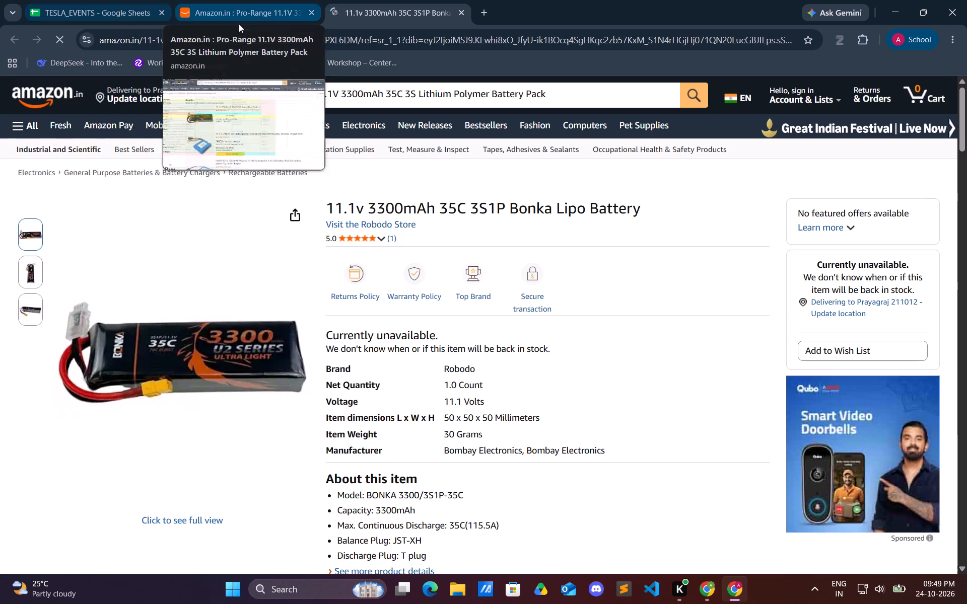
click(229, 20)
click(456, 11)
click(462, 12)
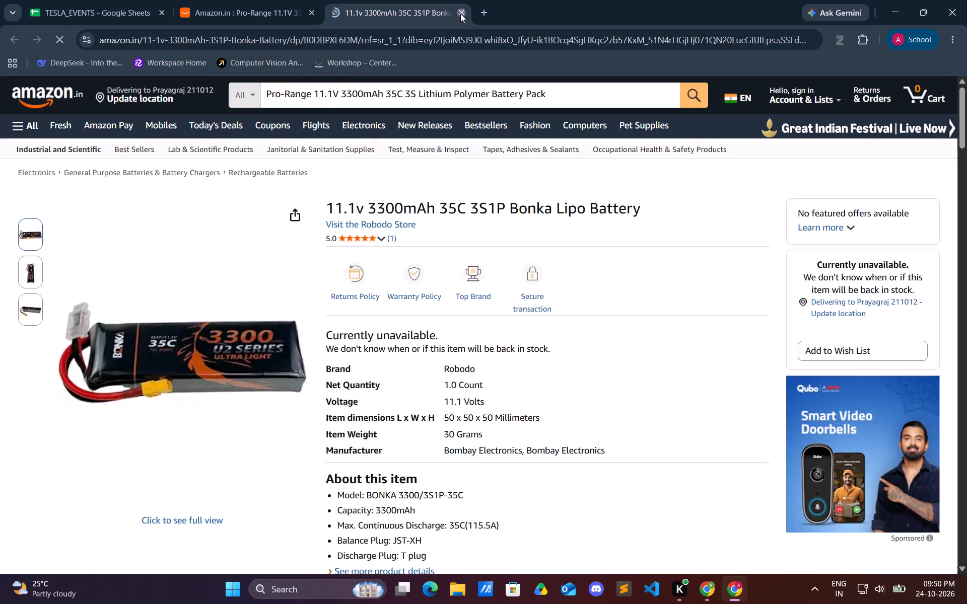
scroll(499, 349, down, 9)
scroll(385, 78, up, 4)
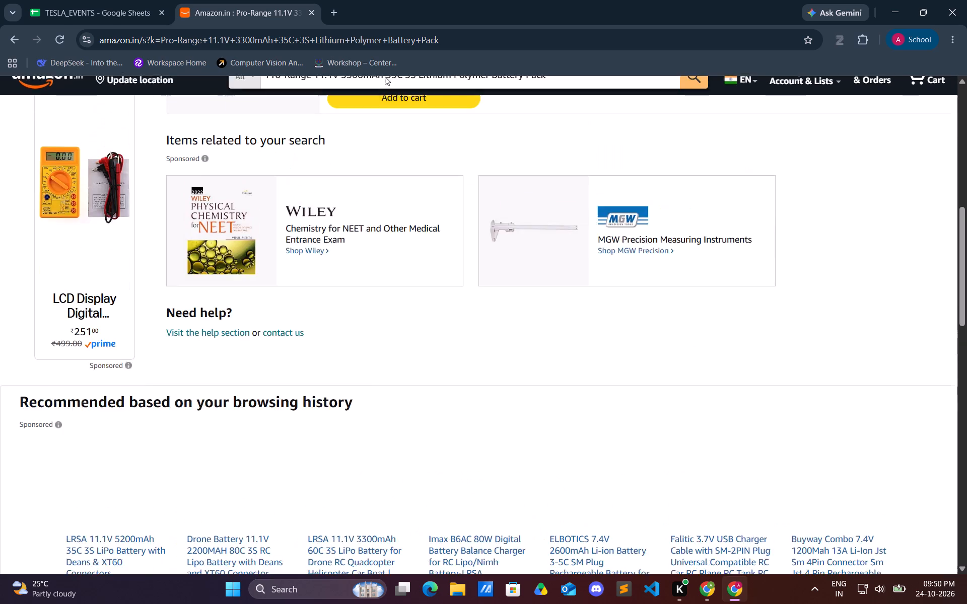
scroll(385, 77, up, 4)
scroll(376, 185, up, 5)
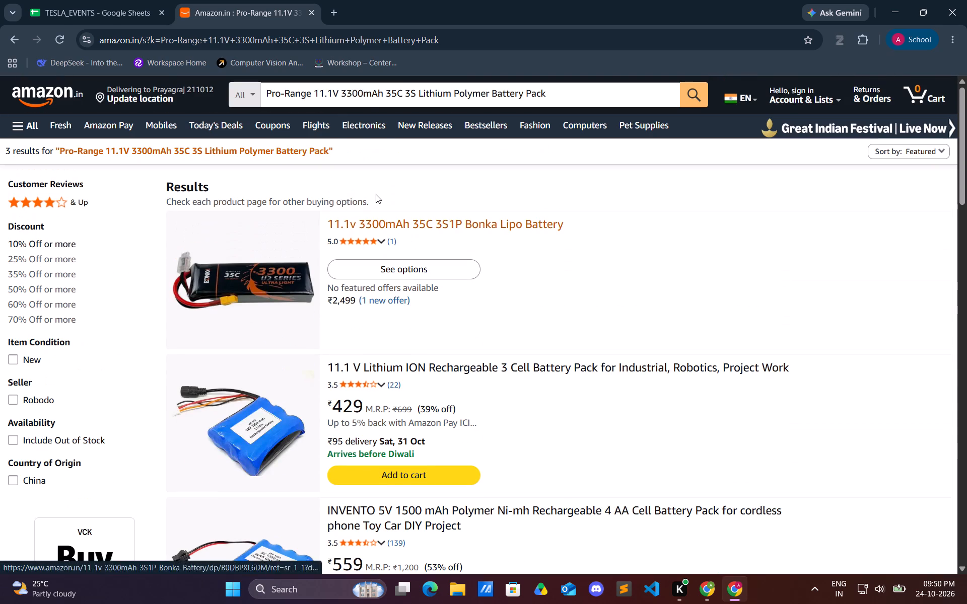
click(312, 11)
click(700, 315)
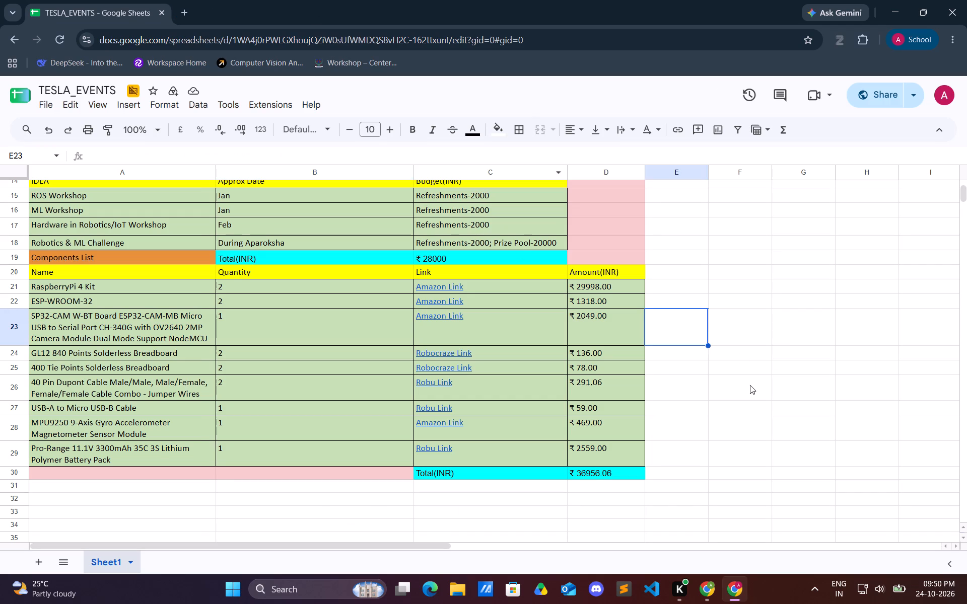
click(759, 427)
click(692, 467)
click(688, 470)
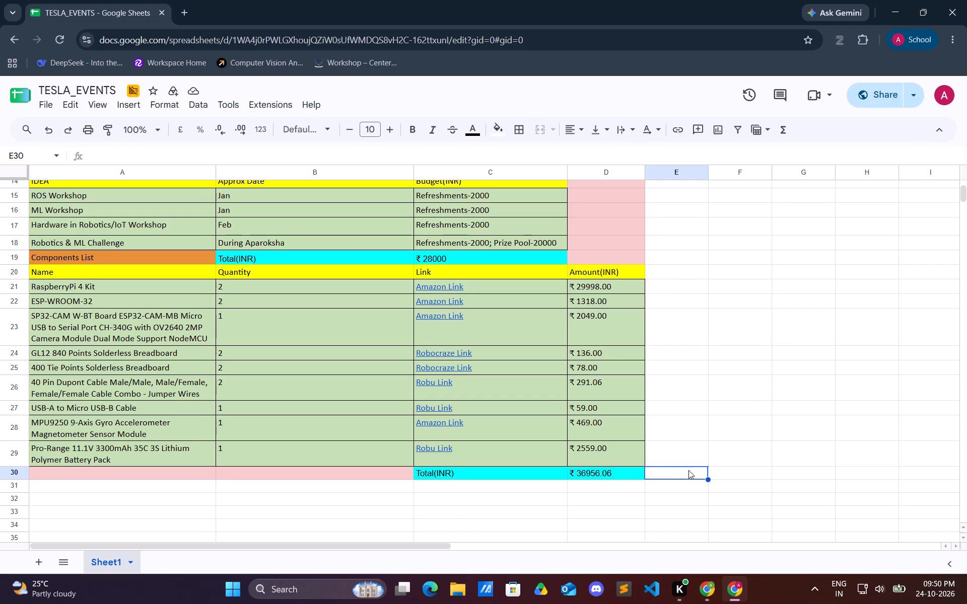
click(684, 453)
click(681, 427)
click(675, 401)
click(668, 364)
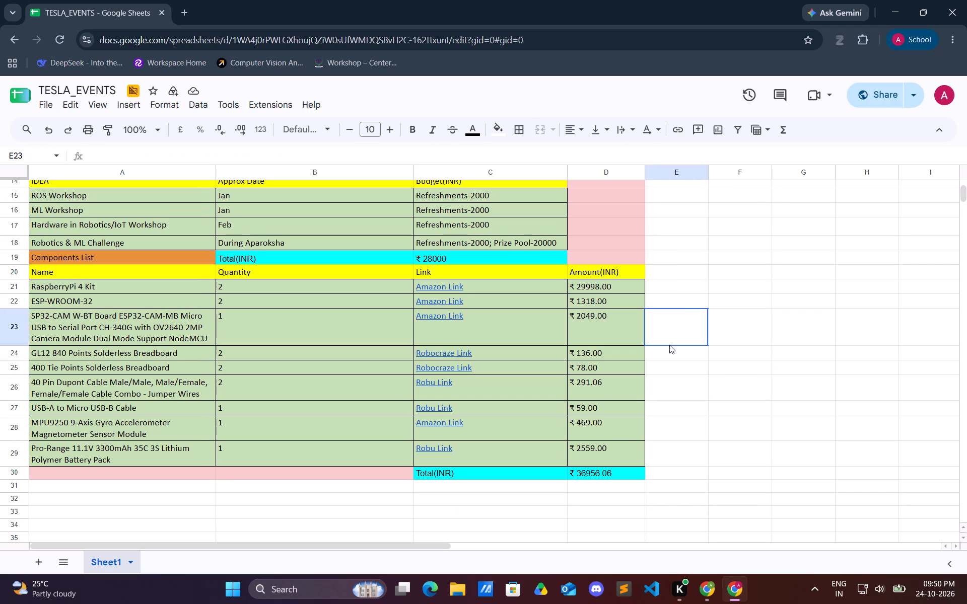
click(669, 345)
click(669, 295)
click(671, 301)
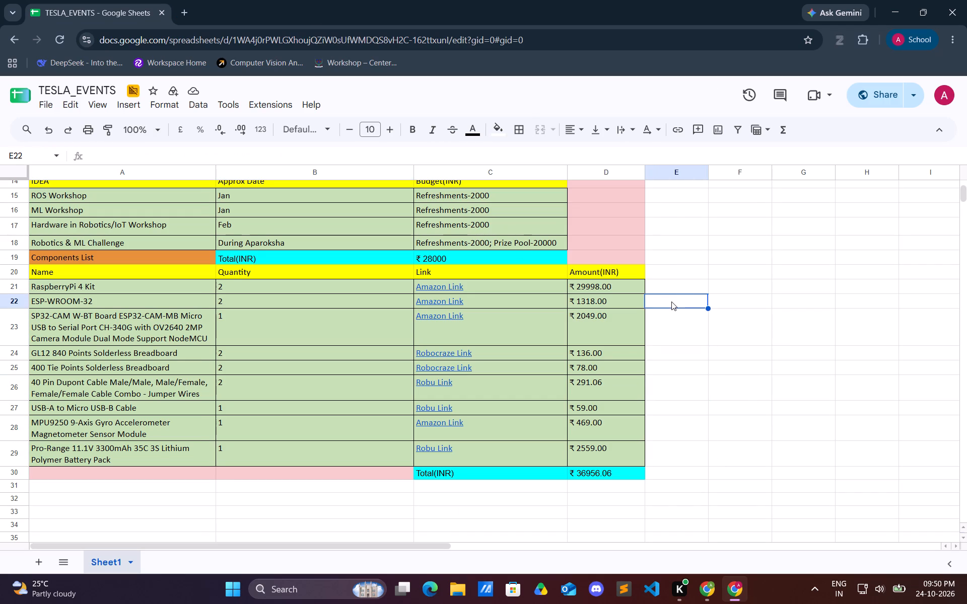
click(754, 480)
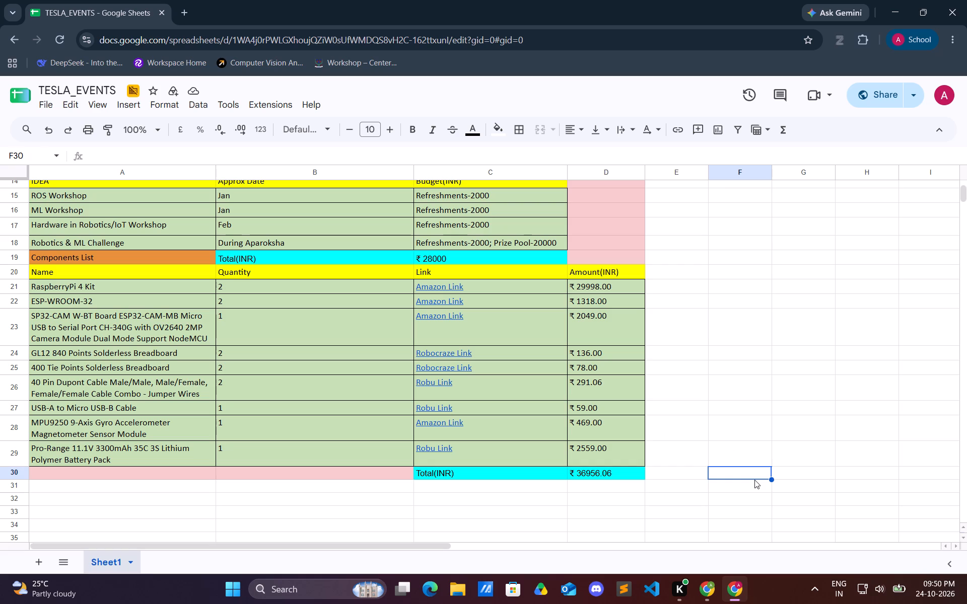